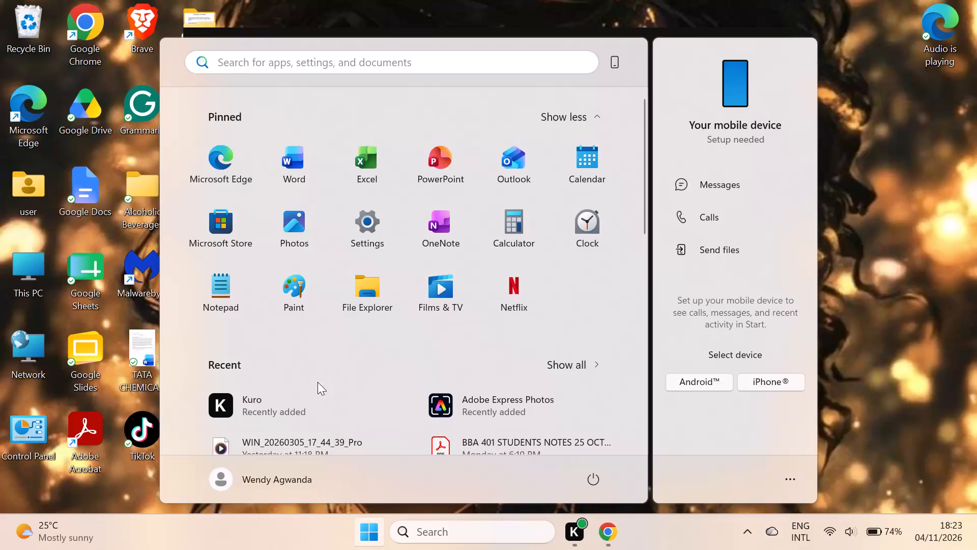
# Open Word and create a new blank document.
pyautogui.doubleClick(296, 171)
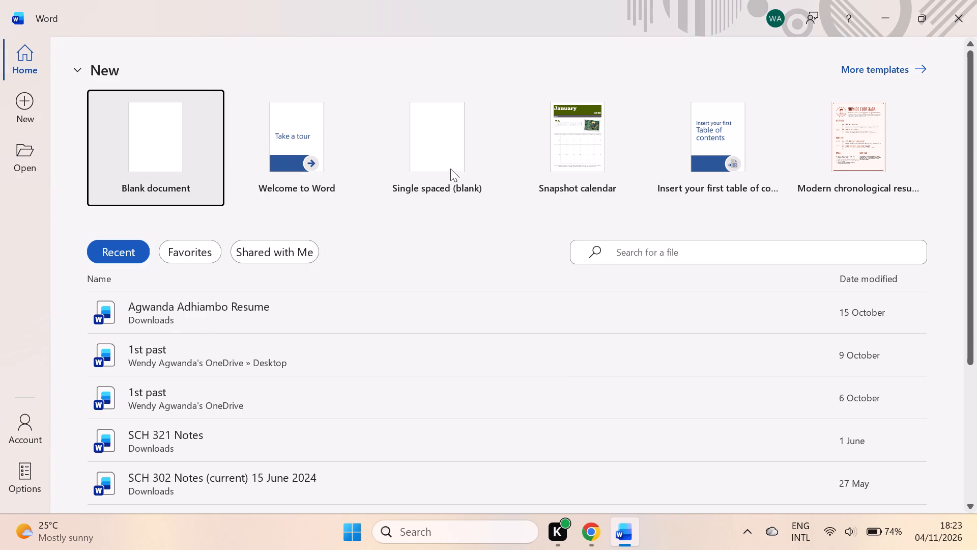
pyautogui.doubleClick(198, 160)
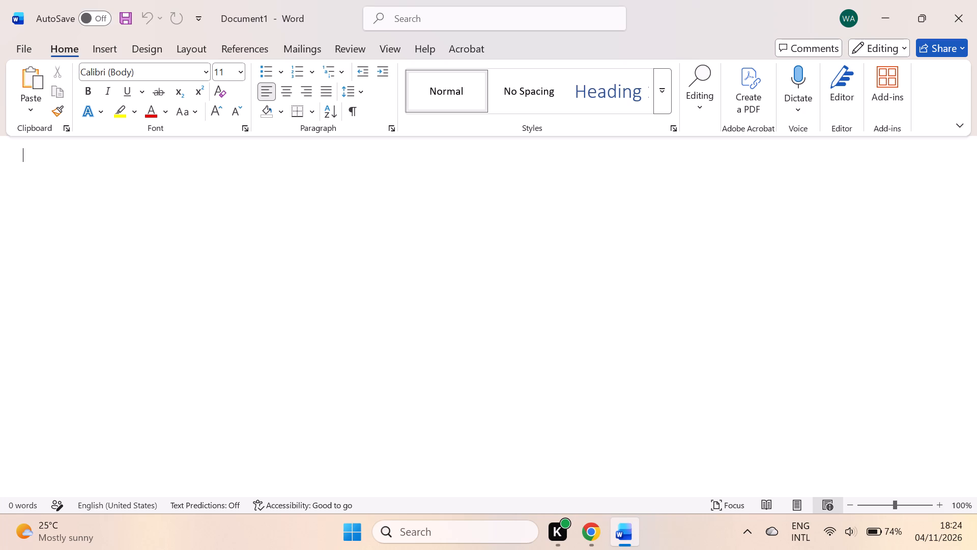
# Write the opening line "This is what I have learnt so far:" at the top of the document.
pyautogui.press('c')
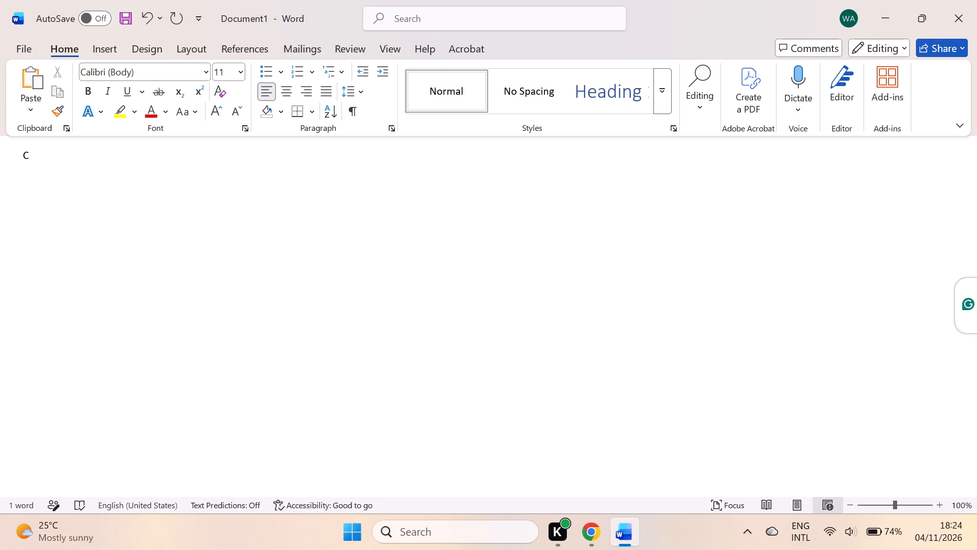
pyautogui.press('BackSpace')
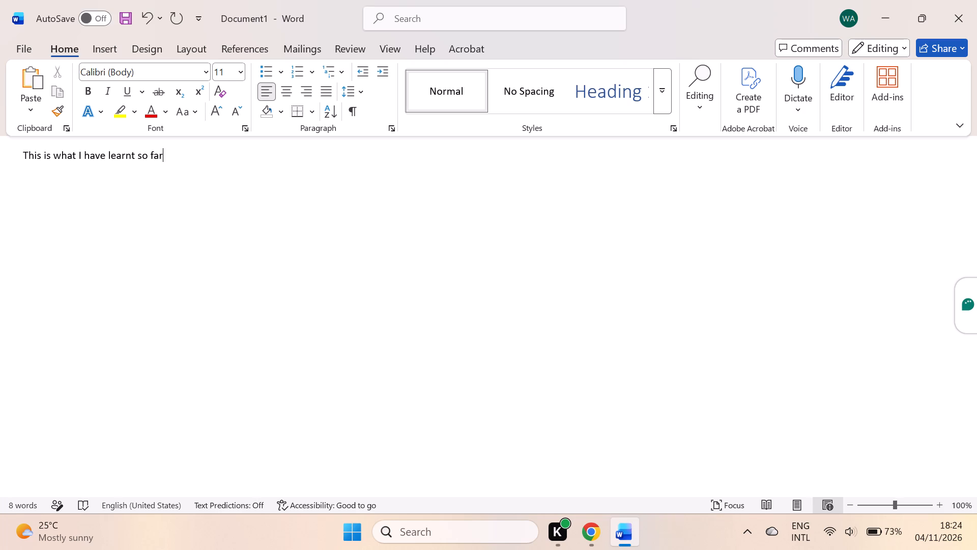
pyautogui.hotkey('shift', ':')
pyautogui.press('Return')
# Add the heading text "Characteristics of an incorporation" on the line below the opening line.
pyautogui.press('c')
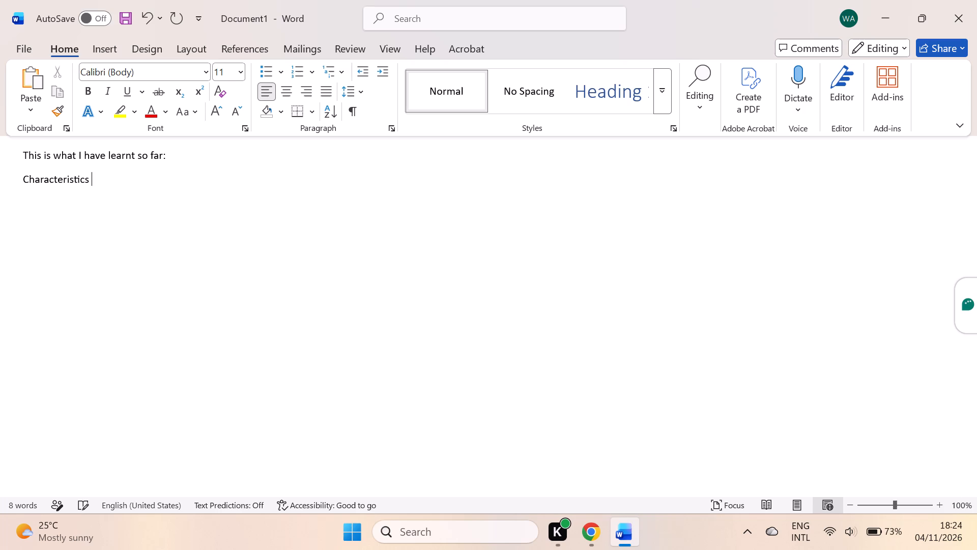
pyautogui.write('of')
pyautogui.press('space')
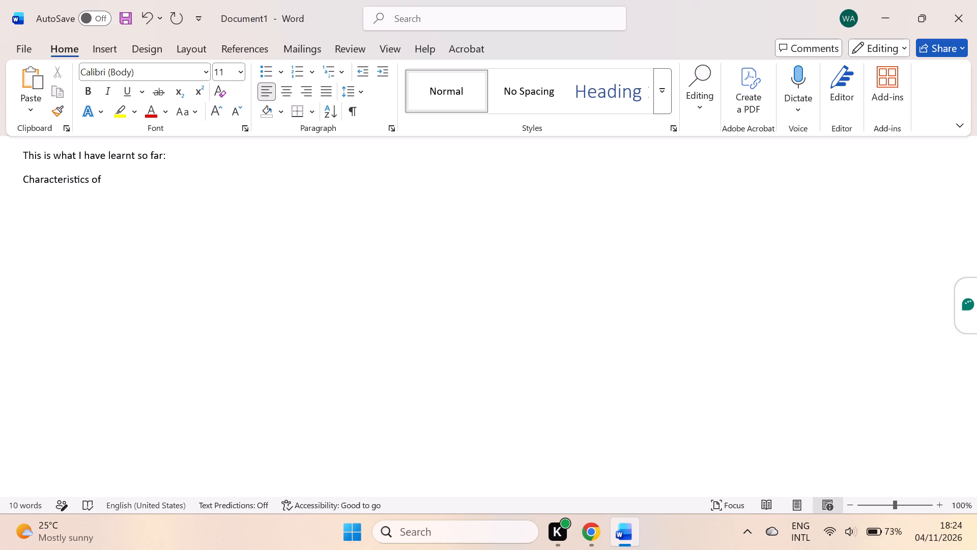
pyautogui.press('a')
pyautogui.press('space')
pyautogui.press('BackSpace')
pyautogui.write('n')
pyautogui.press('space')
pyautogui.write('incorporation')
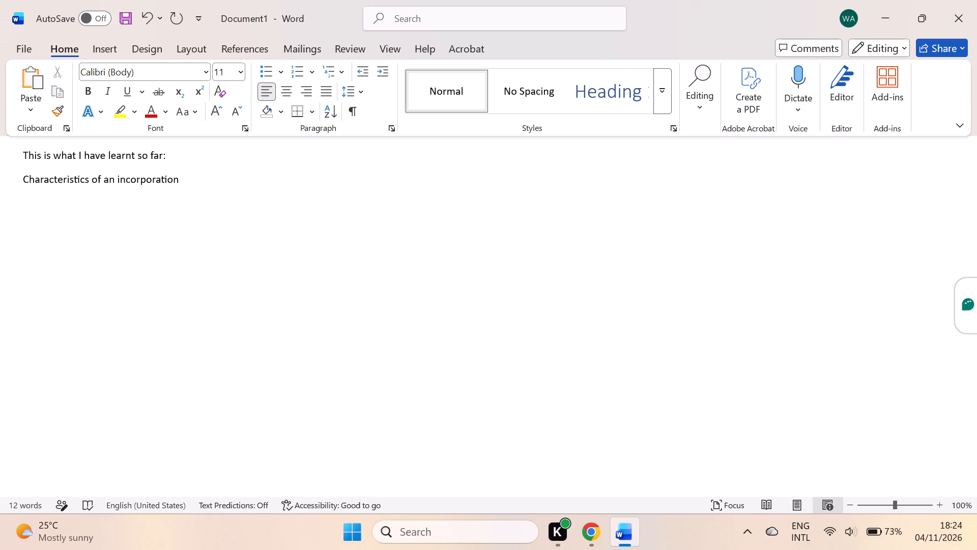
# Make the whole "Characteristics of an incorporation" line bold.
pyautogui.moveTo(22, 176); pyautogui.dragTo(83, 179)
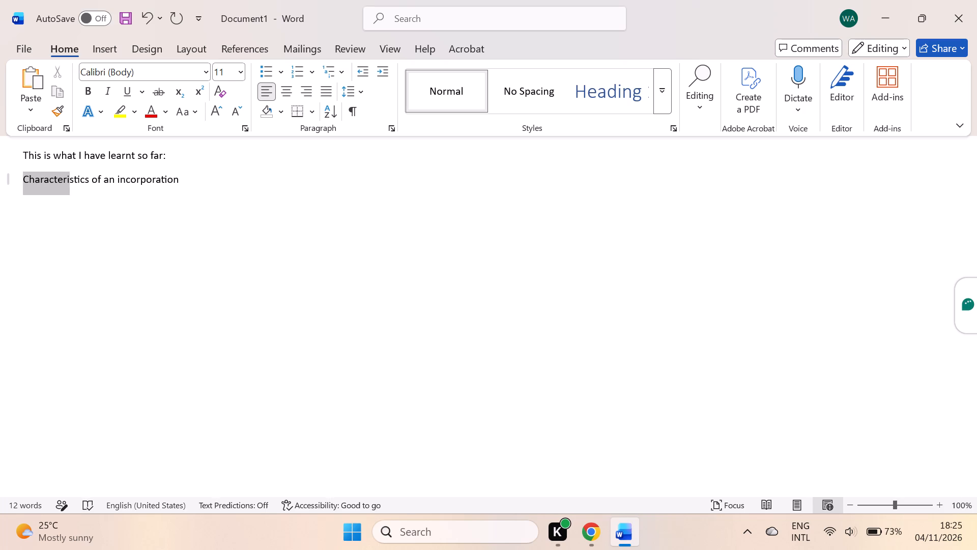
pyautogui.moveTo(83, 179); pyautogui.dragTo(196, 174)
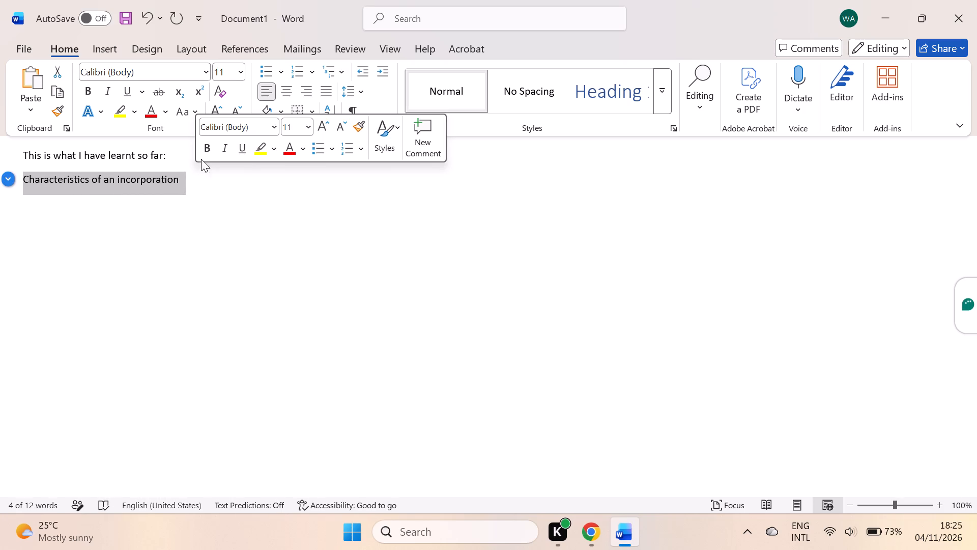
pyautogui.click(201, 153)
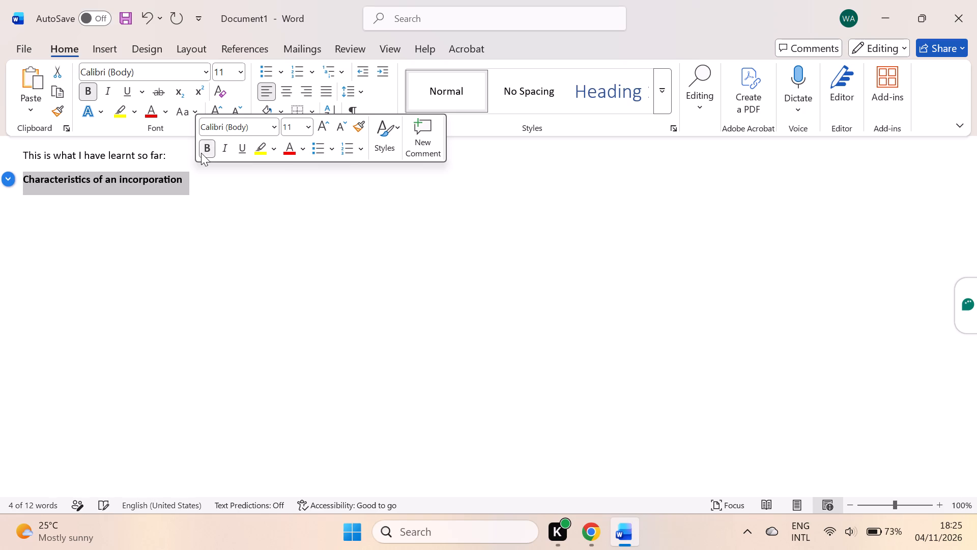
pyautogui.click(185, 185)
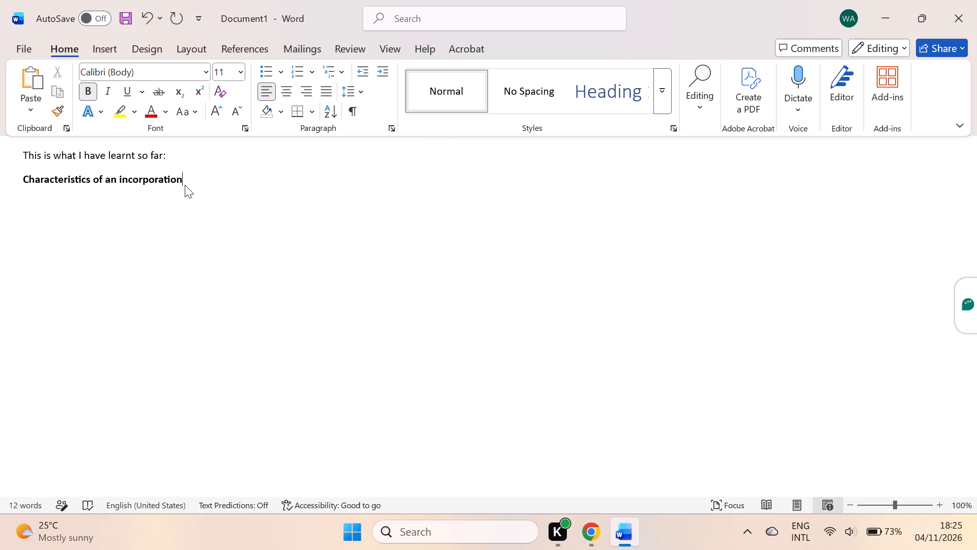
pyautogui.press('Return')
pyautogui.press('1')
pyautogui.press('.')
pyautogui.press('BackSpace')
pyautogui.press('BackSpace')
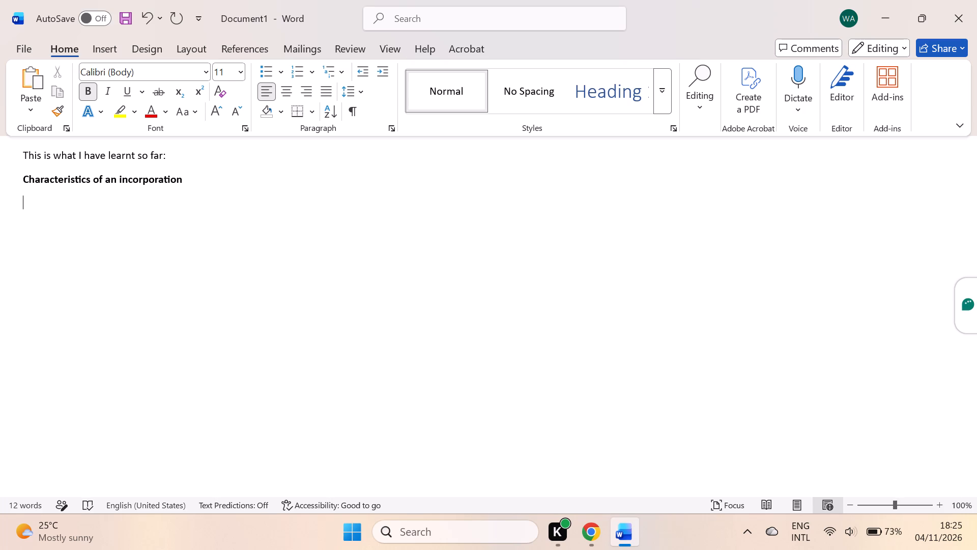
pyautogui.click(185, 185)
# Below the heading, start a non-bold numbered list with the first item "Separete legal entity".
pyautogui.press('Return')
pyautogui.click(89, 90)
pyautogui.press('s')
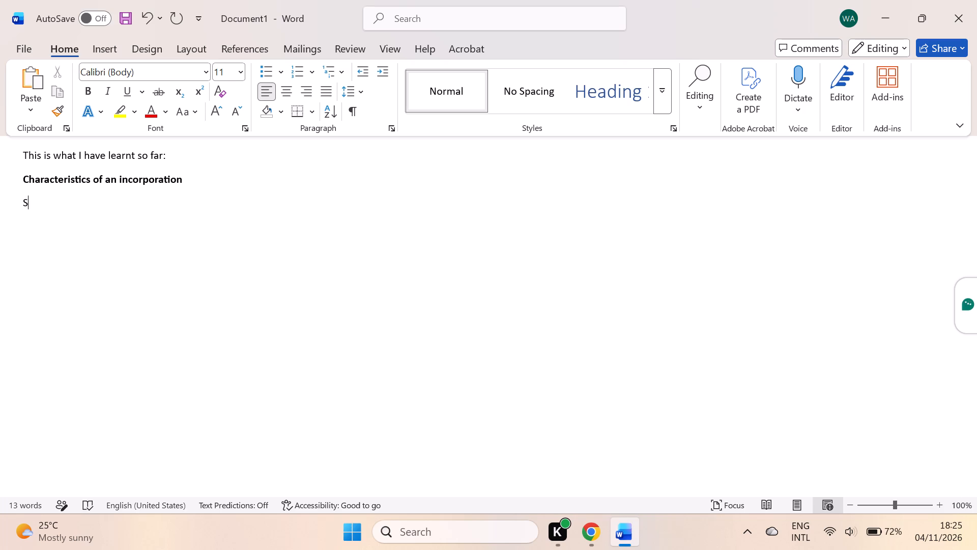
pyautogui.press('BackSpace')
pyautogui.press('1')
pyautogui.press('.')
pyautogui.press('space')
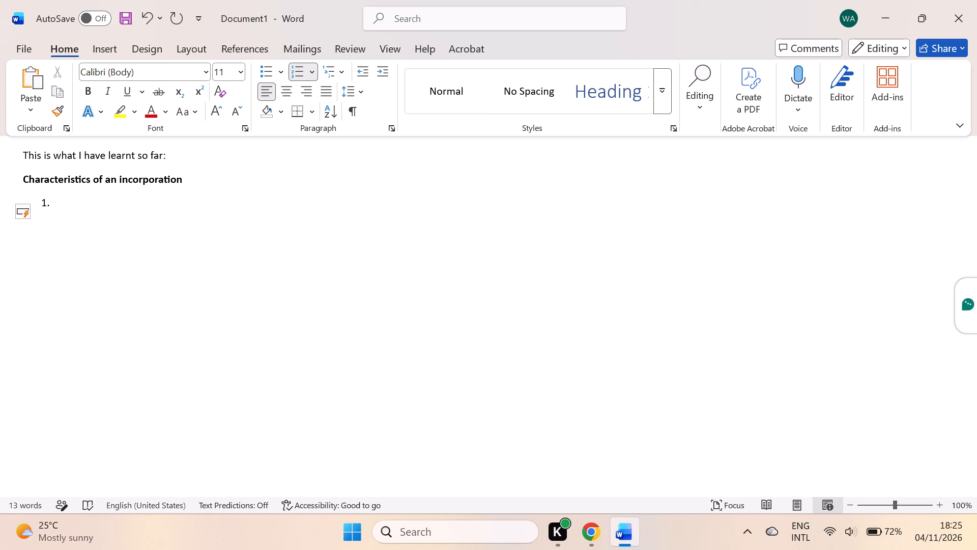
pyautogui.press('s')
pyautogui.write('eparete')
pyautogui.press('space')
pyautogui.write('legal entity')
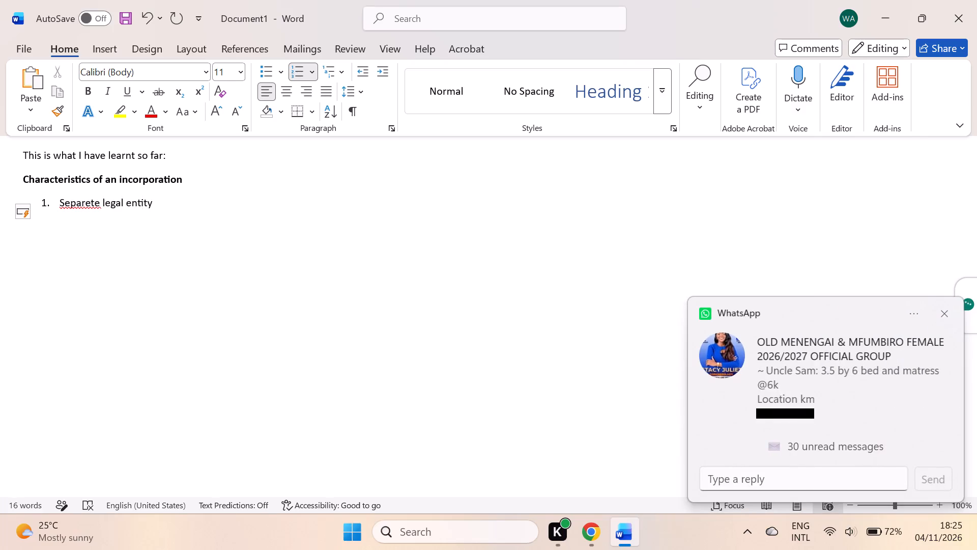
pyautogui.press('Return')
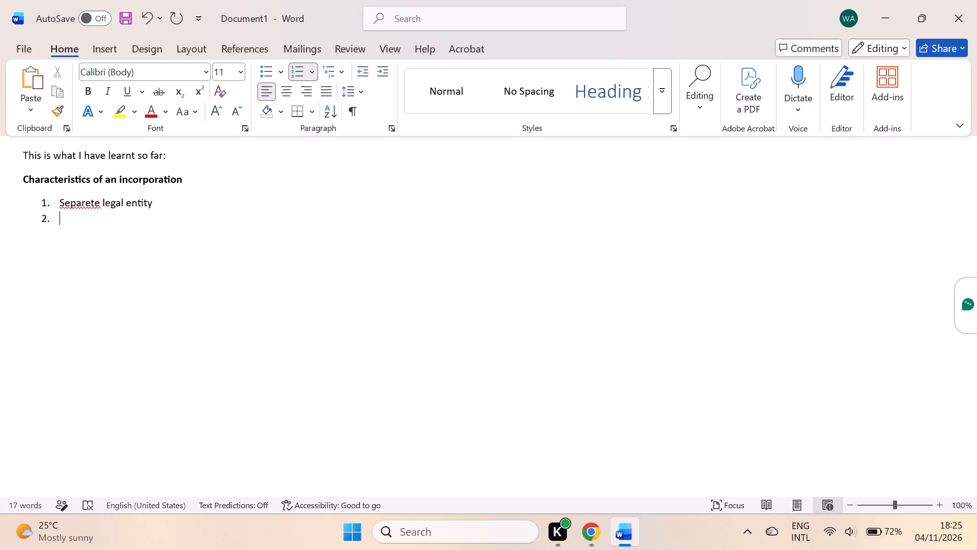
# Write "Can be sued and can sue" as the second numbered item and start a third item.
pyautogui.press('c')
pyautogui.write('an be su')
pyautogui.write('ed')
pyautogui.press('space')
pyautogui.write('and can sue')
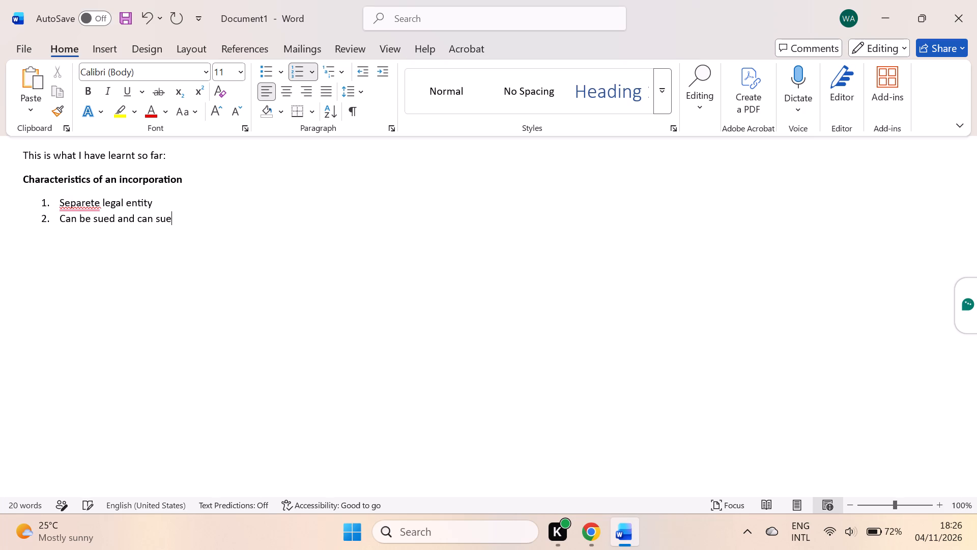
pyautogui.press('Return')
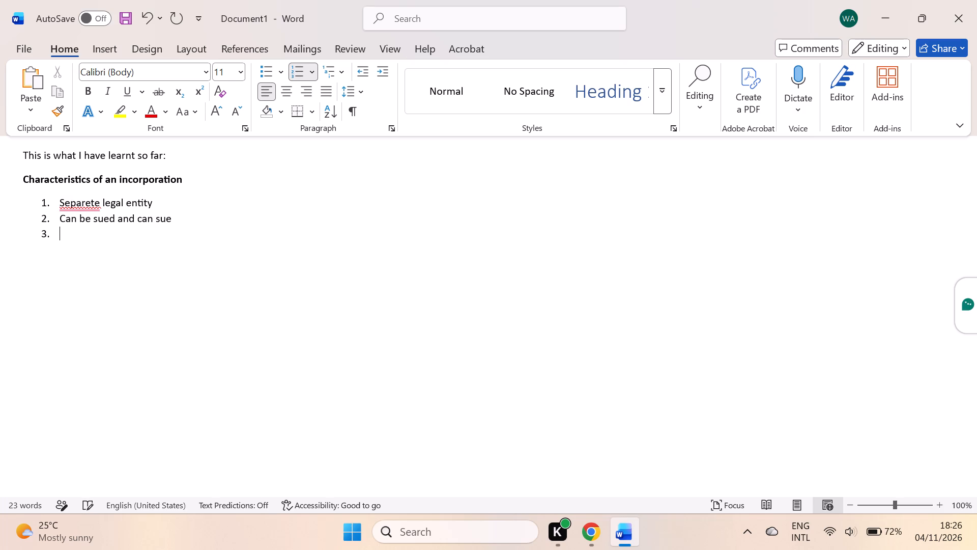
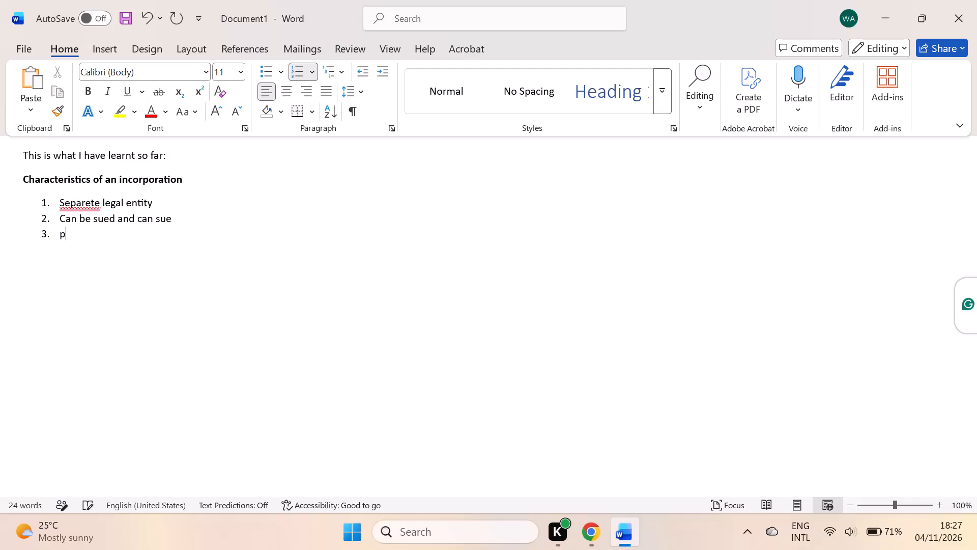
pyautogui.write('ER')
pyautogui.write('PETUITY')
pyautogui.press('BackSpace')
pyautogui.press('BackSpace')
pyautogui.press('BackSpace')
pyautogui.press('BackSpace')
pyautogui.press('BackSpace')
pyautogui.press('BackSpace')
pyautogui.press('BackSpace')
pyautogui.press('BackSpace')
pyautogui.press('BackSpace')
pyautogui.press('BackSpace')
# Write "Perpetuity succession" as the third numbered item and start a fourth item.
pyautogui.write('erpetuity')
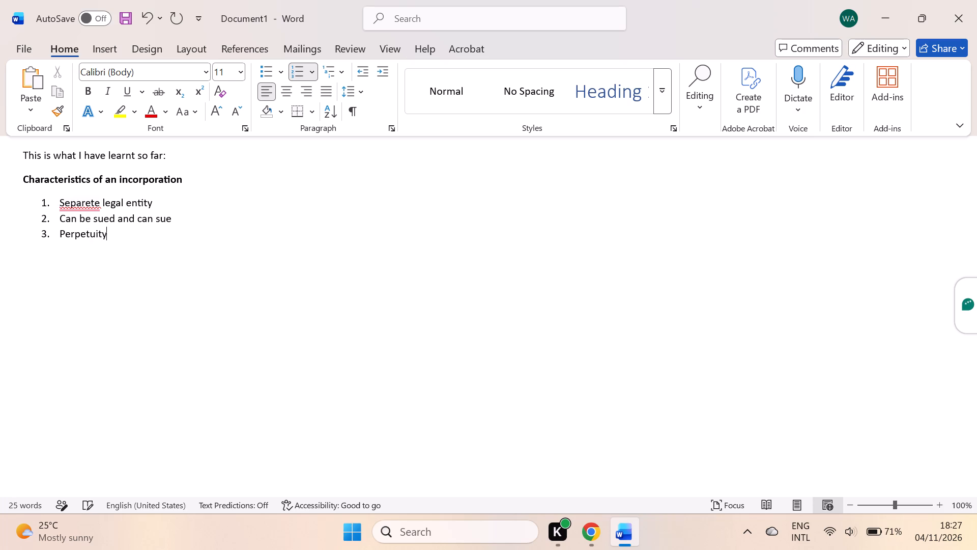
pyautogui.press('space')
pyautogui.write('succes')
pyautogui.write('sion')
pyautogui.press('space')
pyautogui.press('Return')
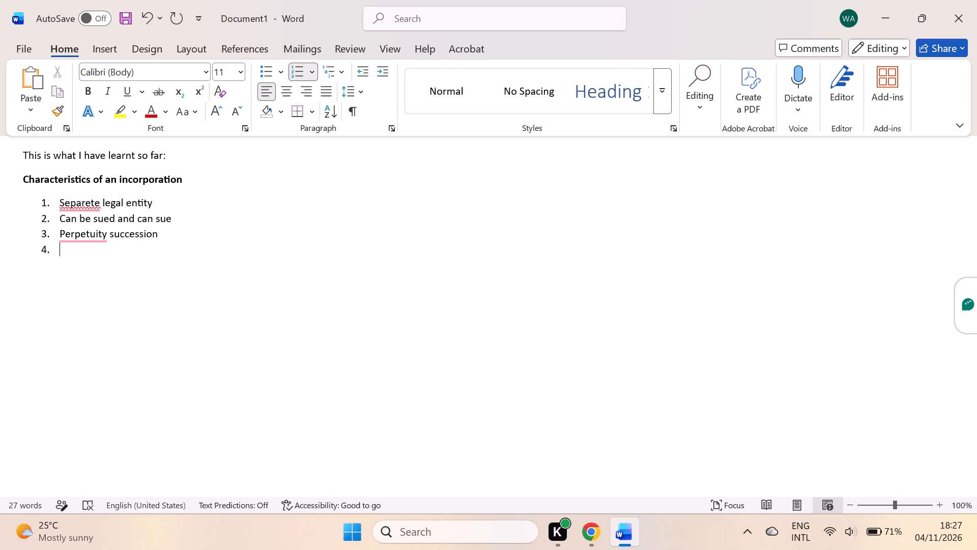
# Write "Can own property" as the fourth numbered item and start a fifth item.
pyautogui.press('c')
pyautogui.write('n own p')
pyautogui.write('roperty')
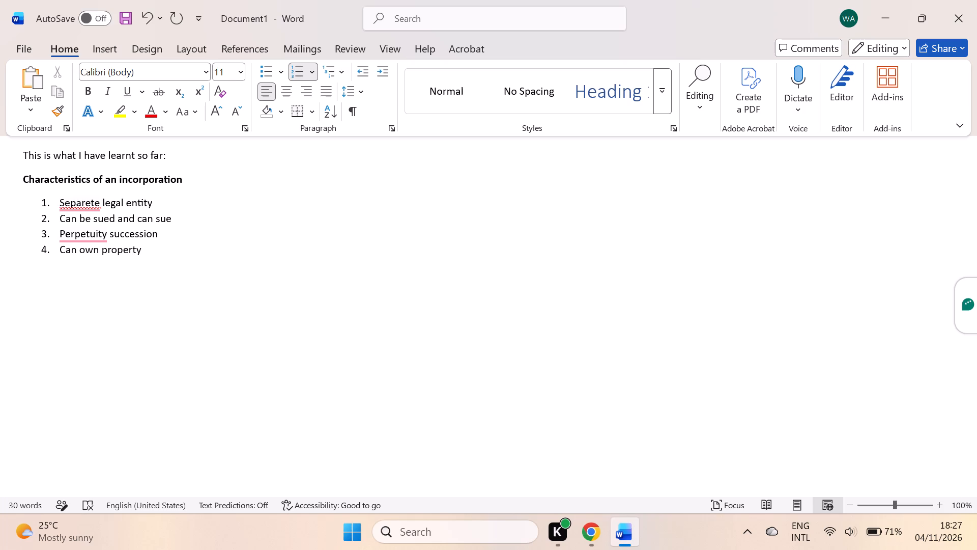
pyautogui.press('Return')
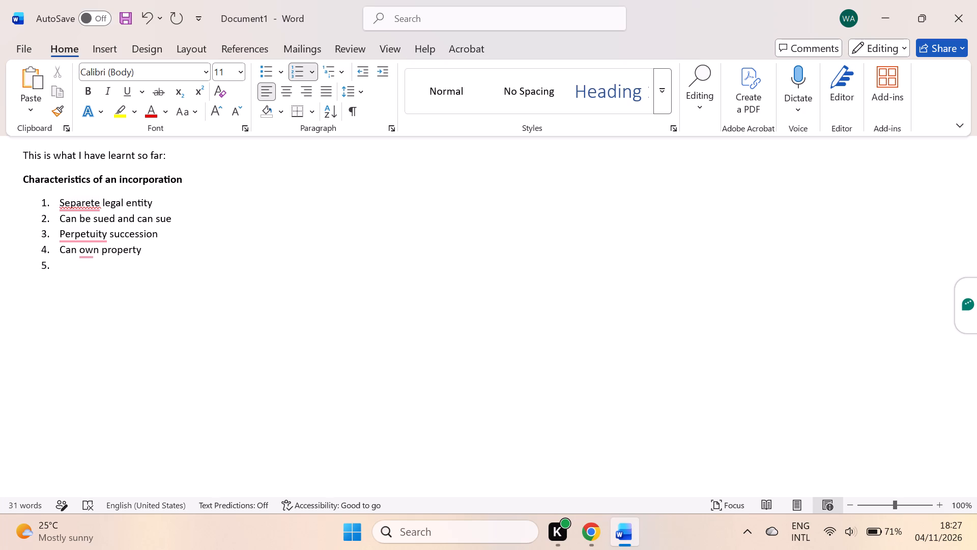
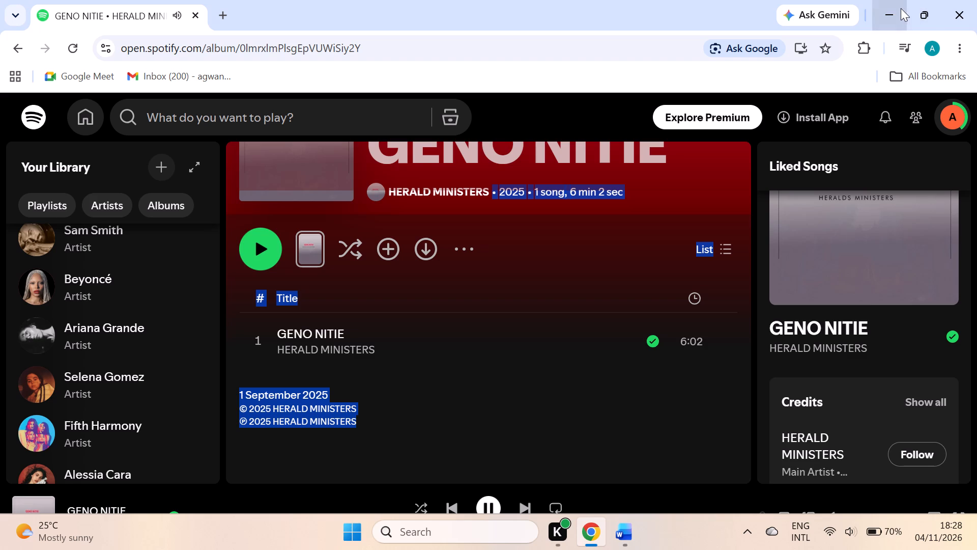
# Switch from the browser back to the Word notes and begin the text of the fifth numbered item with "T".
pyautogui.click(898, 8)
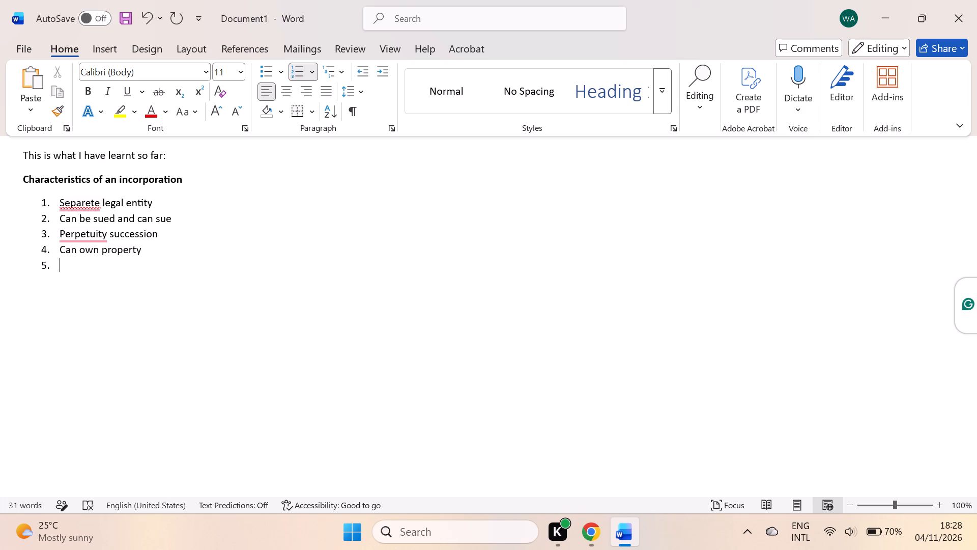
pyautogui.press('t')
# Complete the fifth numbered item so it reads "Transferability of shares" and start a sixth item.
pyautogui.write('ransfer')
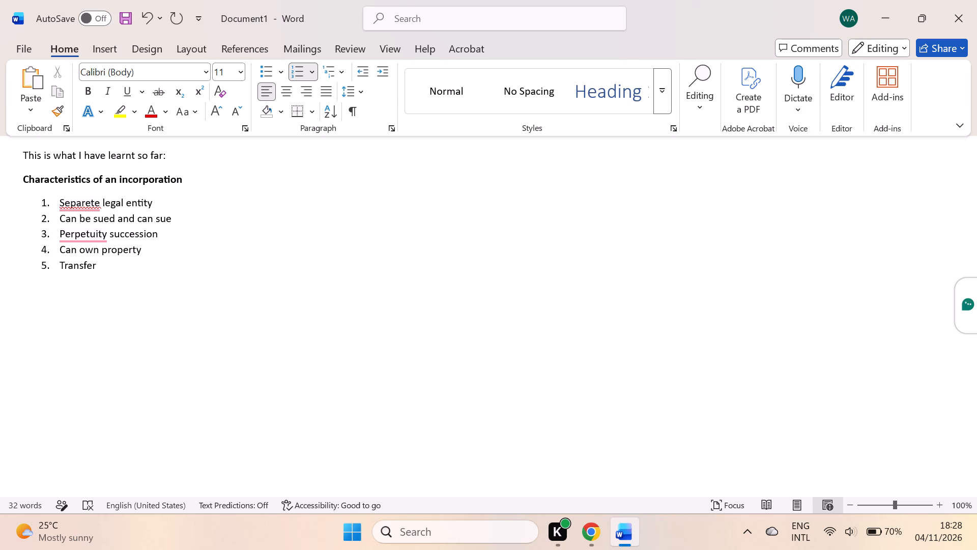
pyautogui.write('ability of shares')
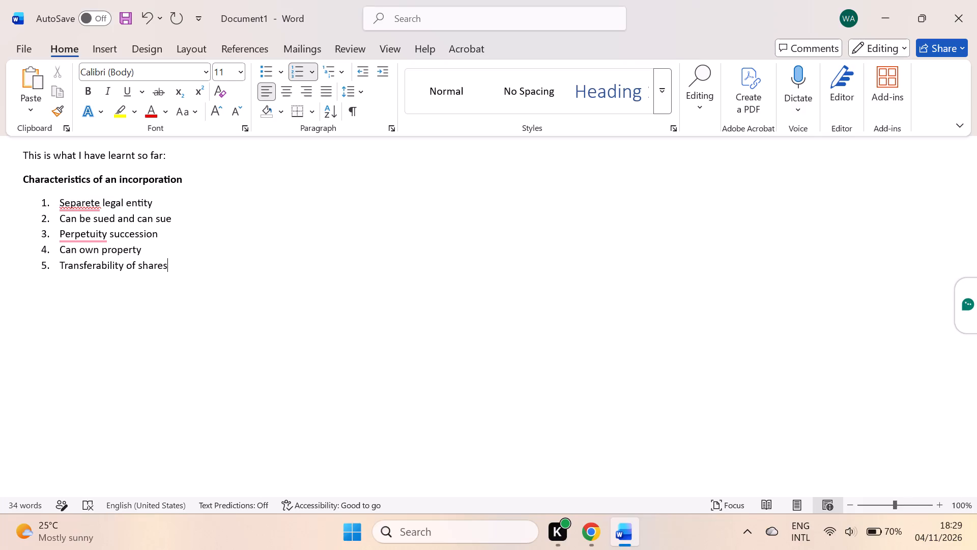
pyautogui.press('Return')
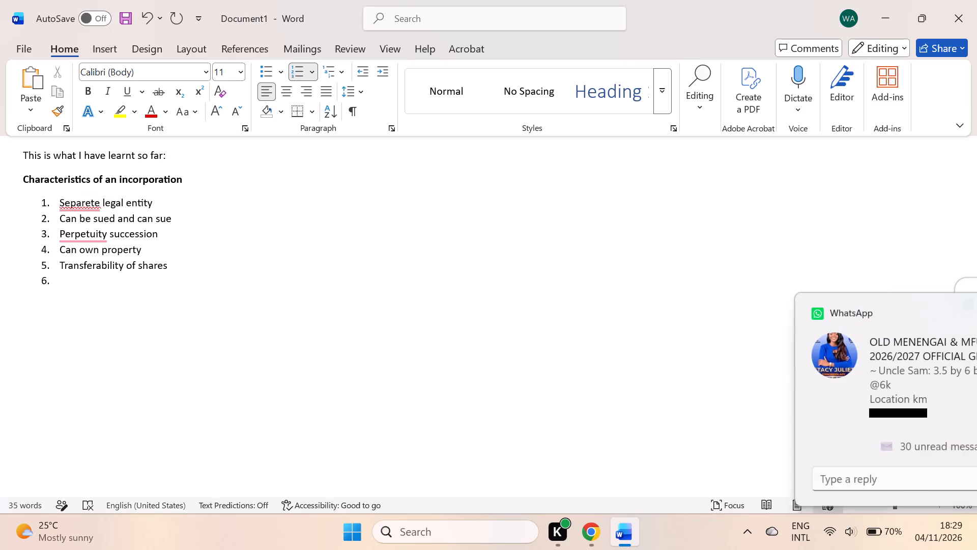
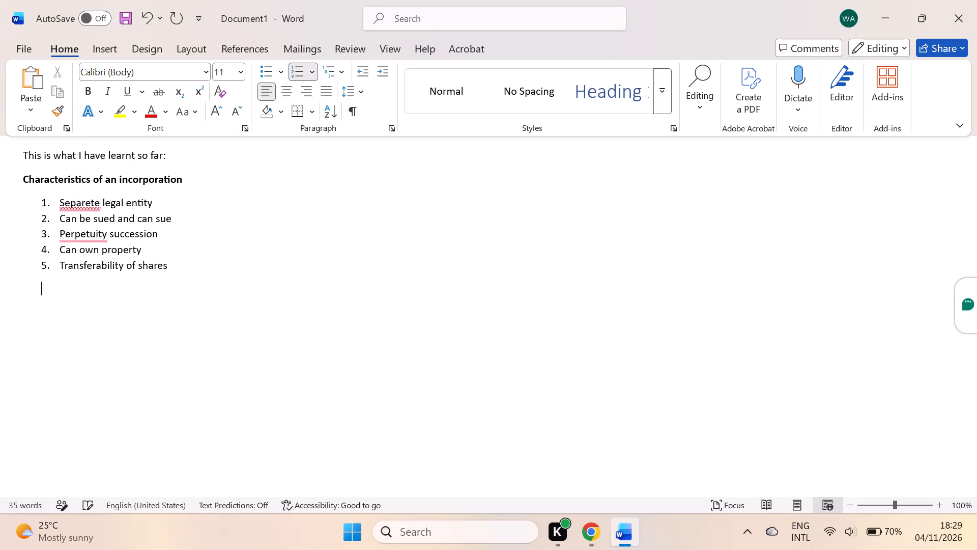
# End the numbered list after the fifth item and start an unnumbered, unindented paragraph below it.
pyautogui.press('BackSpace')
pyautogui.press('BackSpace')
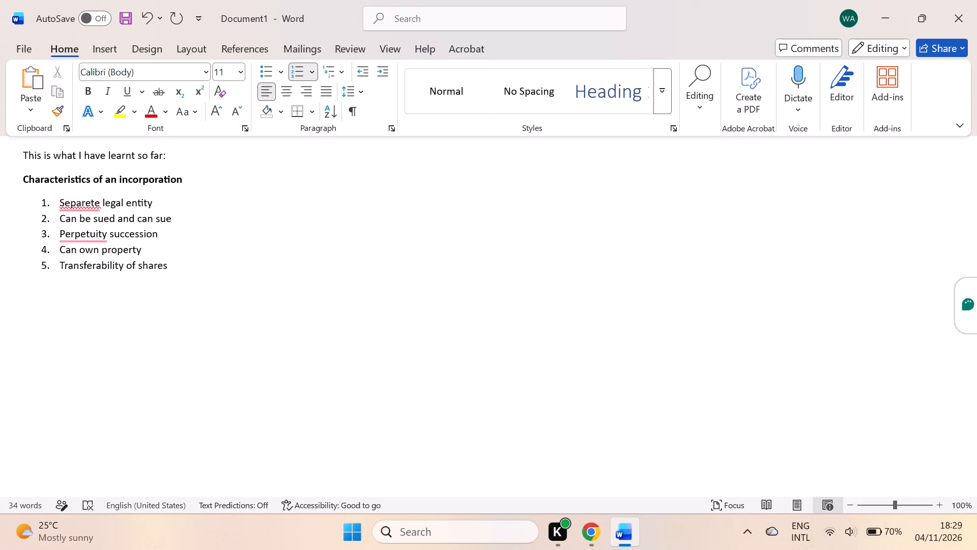
pyautogui.press('Return')
pyautogui.press('BackSpace')
pyautogui.press('BackSpace')
pyautogui.press('BackSpace')
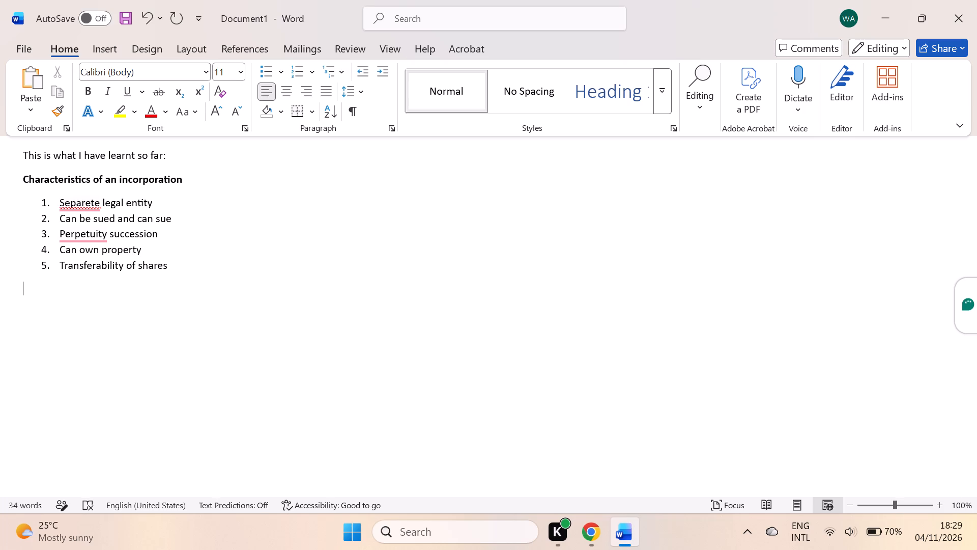
# Write the heading text "Advantages of an incorporation" on the new line below the numbered list.
pyautogui.press('a')
pyautogui.write('vanta')
pyautogui.write('ges')
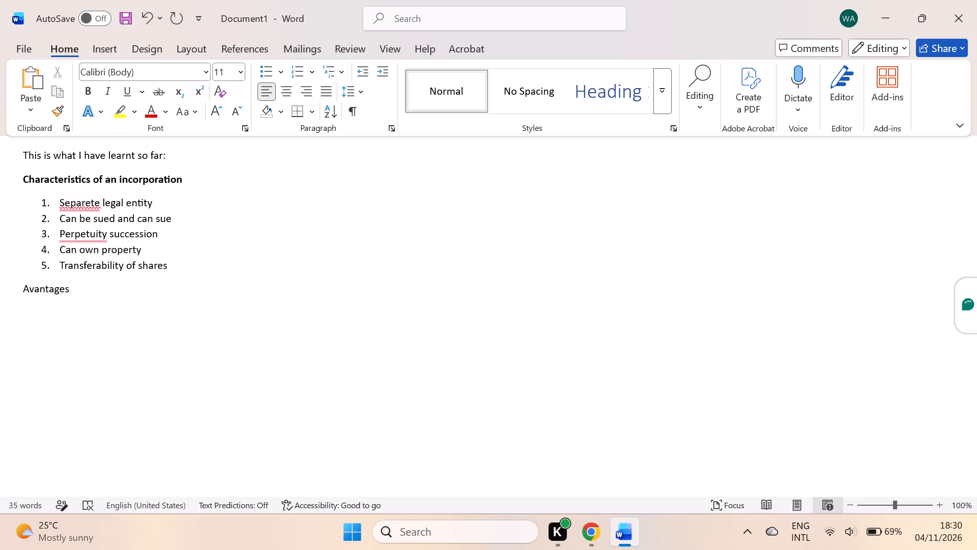
pyautogui.click(28, 289)
pyautogui.press('d')
pyautogui.click(84, 287)
pyautogui.press('space')
pyautogui.write('of')
pyautogui.press('space')
pyautogui.write('an i')
pyautogui.write('nco')
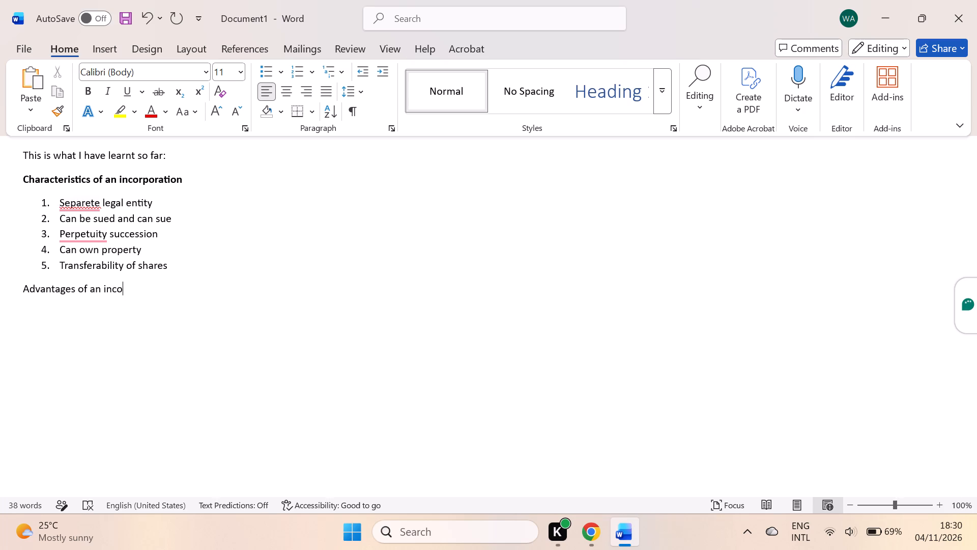
pyautogui.write('rpo')
pyautogui.write('ratio')
pyautogui.press('n')
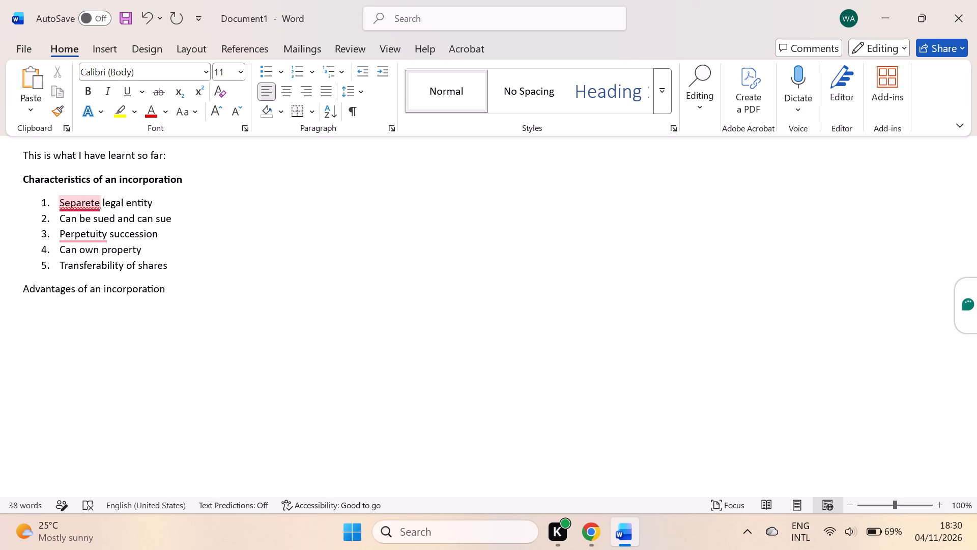
# Accept the suggested corrections "Separate" in the first list item and "Perpetual" in the third.
pyautogui.click(82, 200)
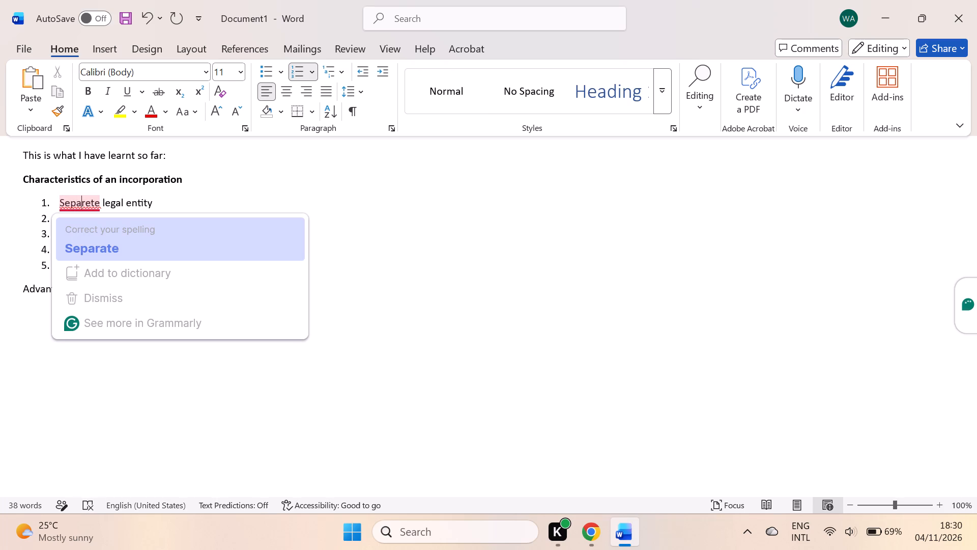
pyautogui.click(106, 256)
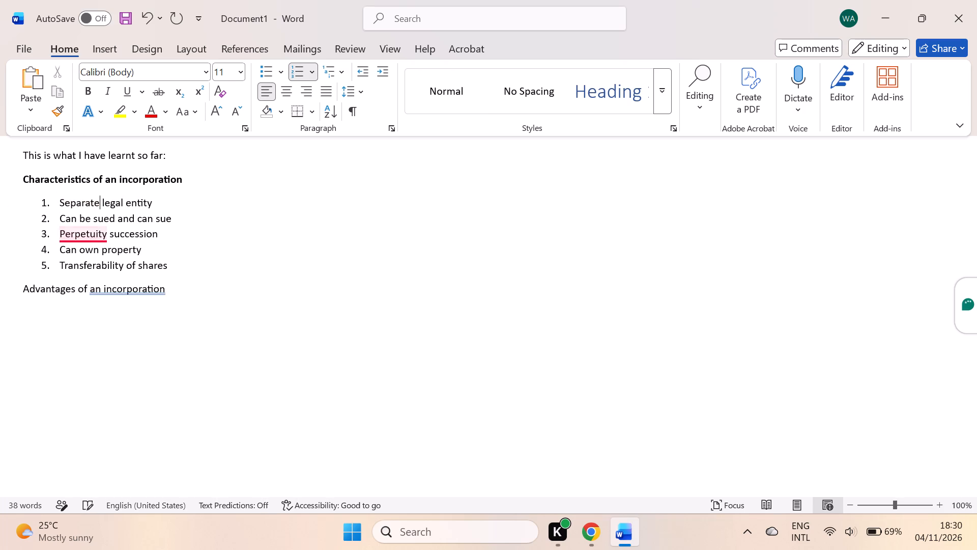
pyautogui.click(97, 238)
pyautogui.click(98, 264)
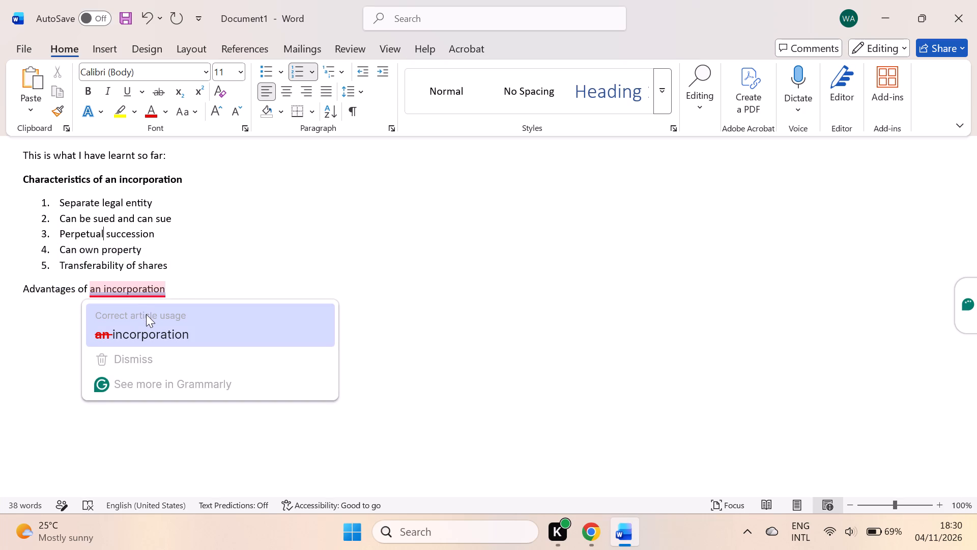
# Accept the article correction so the second heading reads "Advantages of incorporation".
pyautogui.click(146, 314)
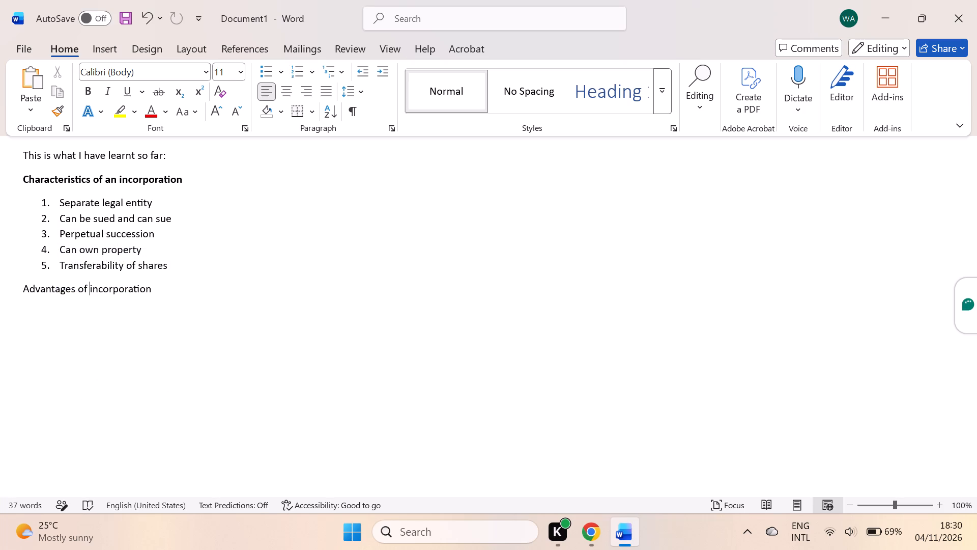
pyautogui.click(156, 297)
# Make the heading "Advantages of incorporation" bold and start a new line below it.
pyautogui.moveTo(24, 289); pyautogui.dragTo(139, 293)
pyautogui.hscroll(1, 24, 289)
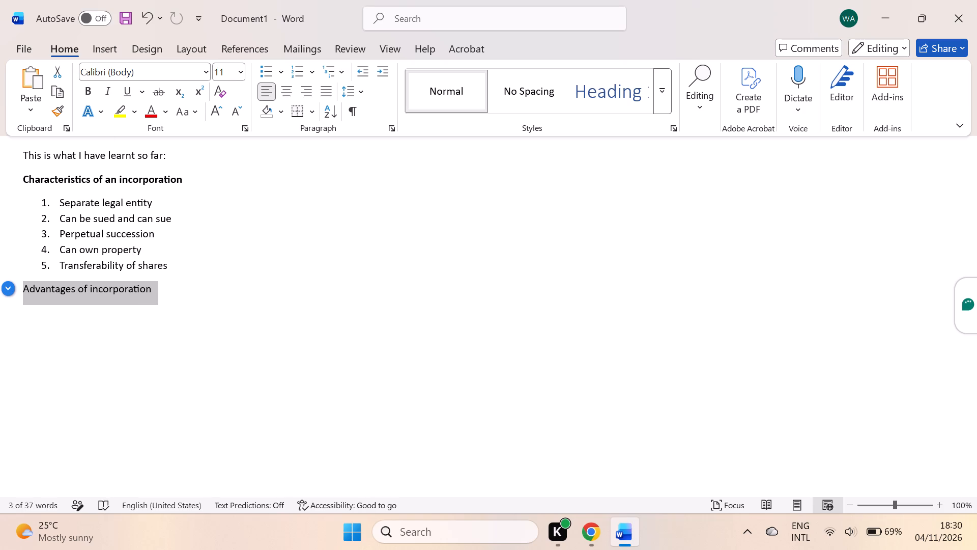
pyautogui.click(84, 89)
pyautogui.click(156, 298)
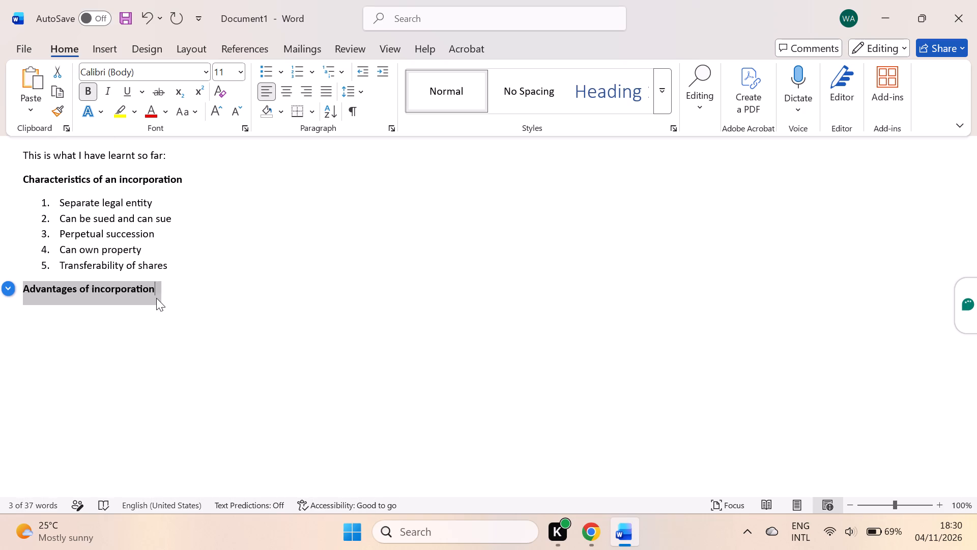
pyautogui.press('Return')
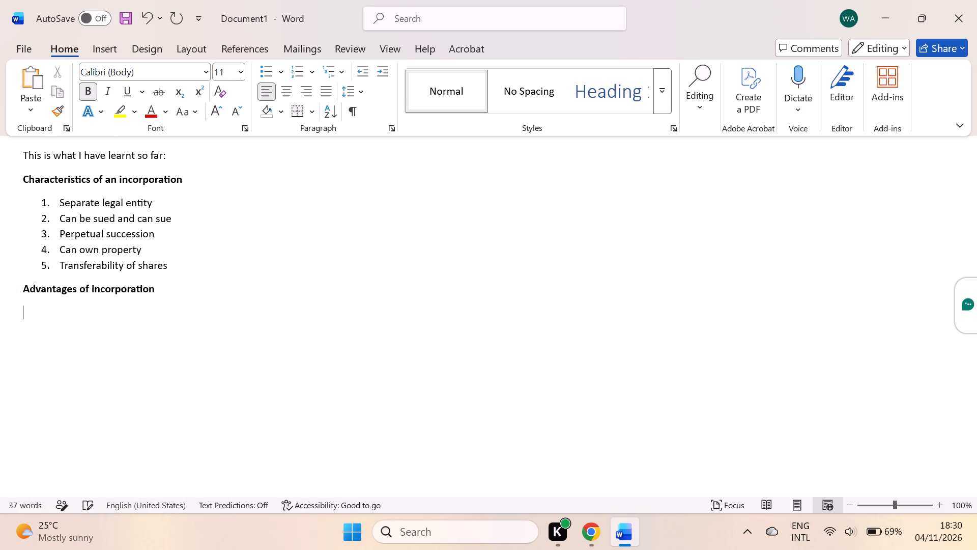
# Turn off bold formatting for the new line below the heading "Advantages of incorporation".
pyautogui.click(89, 89)
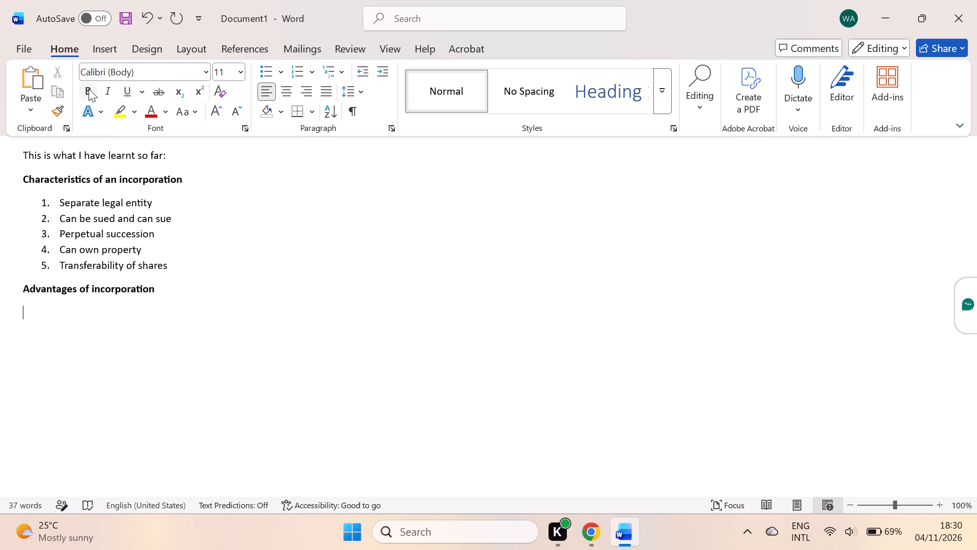
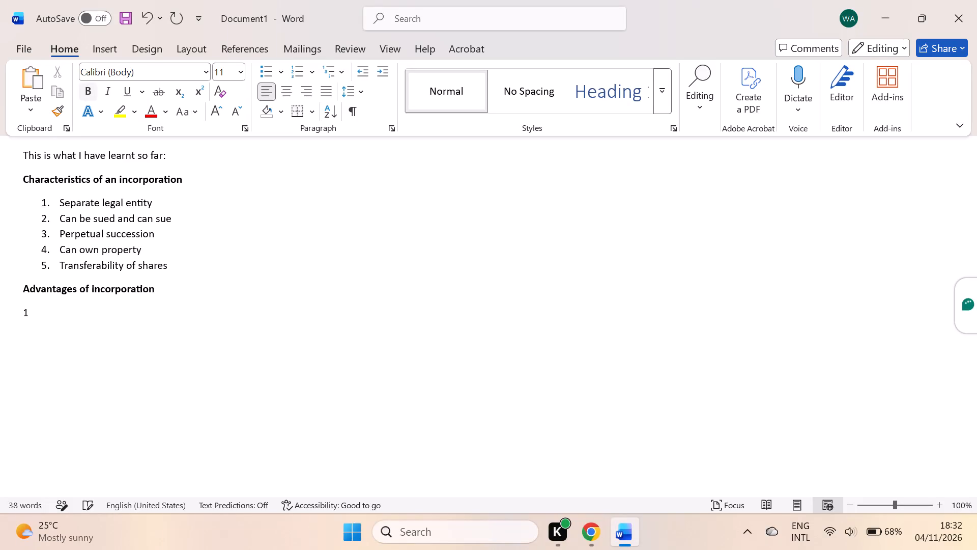
# Start a numbered list under the heading "Advantages of incorporation" with the first item "Easy access to capital".
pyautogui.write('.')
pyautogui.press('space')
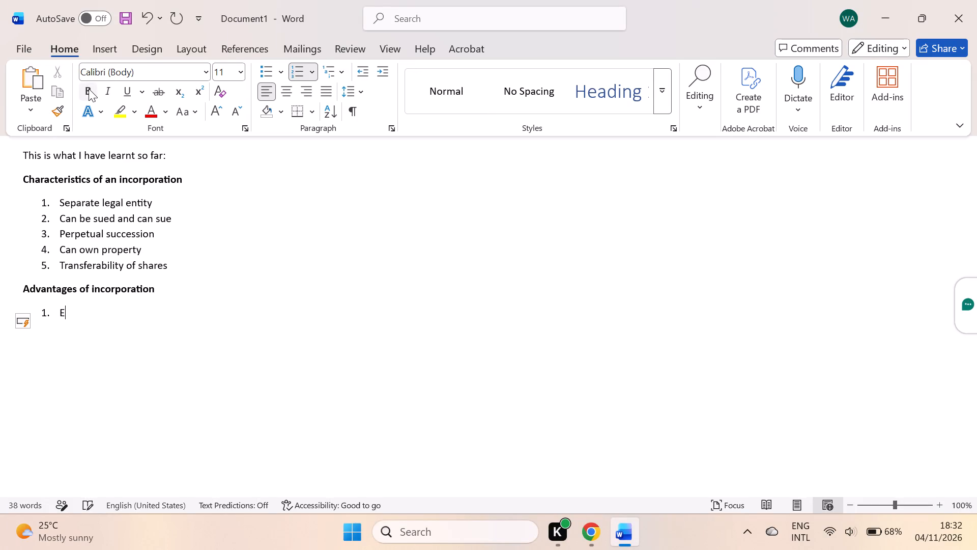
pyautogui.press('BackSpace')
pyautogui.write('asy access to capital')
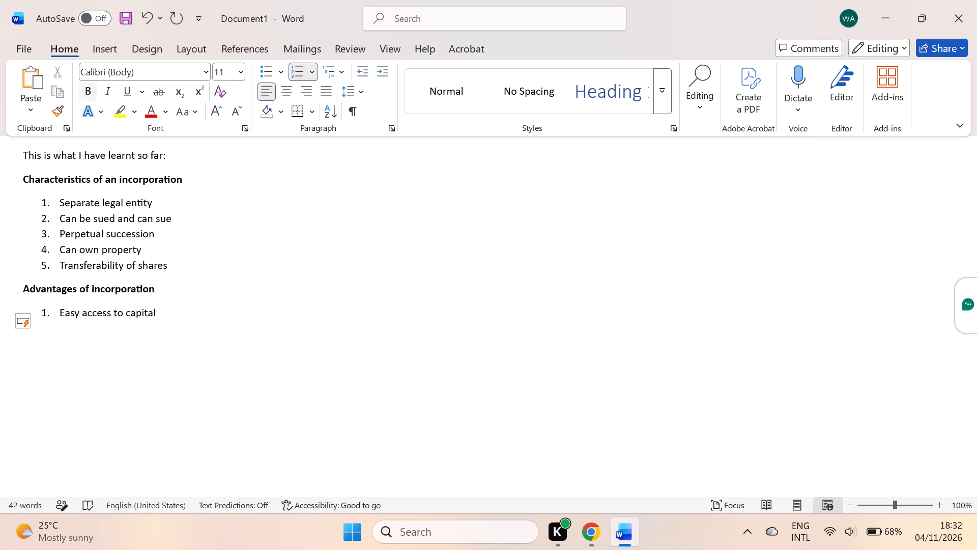
# Start a second numbered item under "Advantages of incorporation" and append "- shares" to the first item, "Easy access to capital".
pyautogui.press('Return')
pyautogui.click(157, 308)
pyautogui.press('-')
pyautogui.press('space')
pyautogui.write('shares')
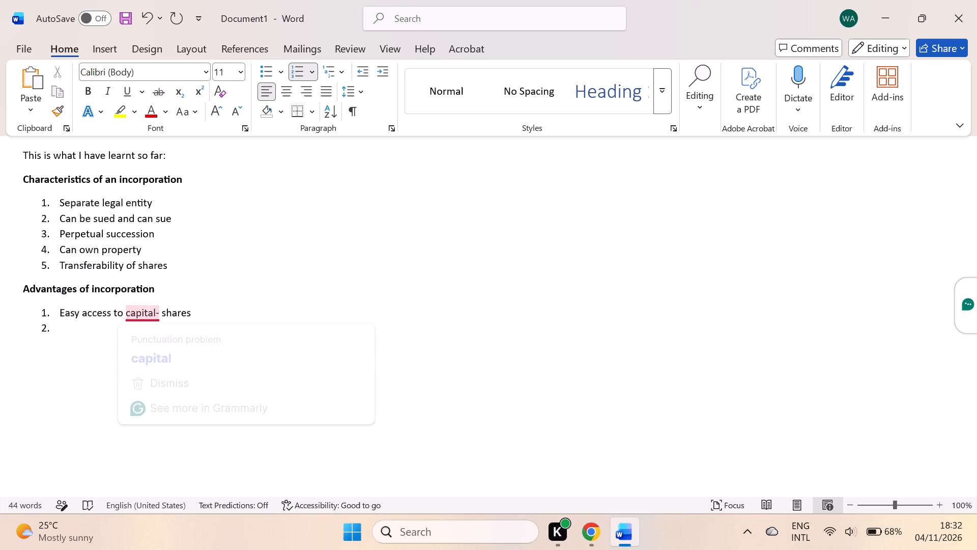
pyautogui.moveTo(79, 327); pyautogui.dragTo(143, 308)
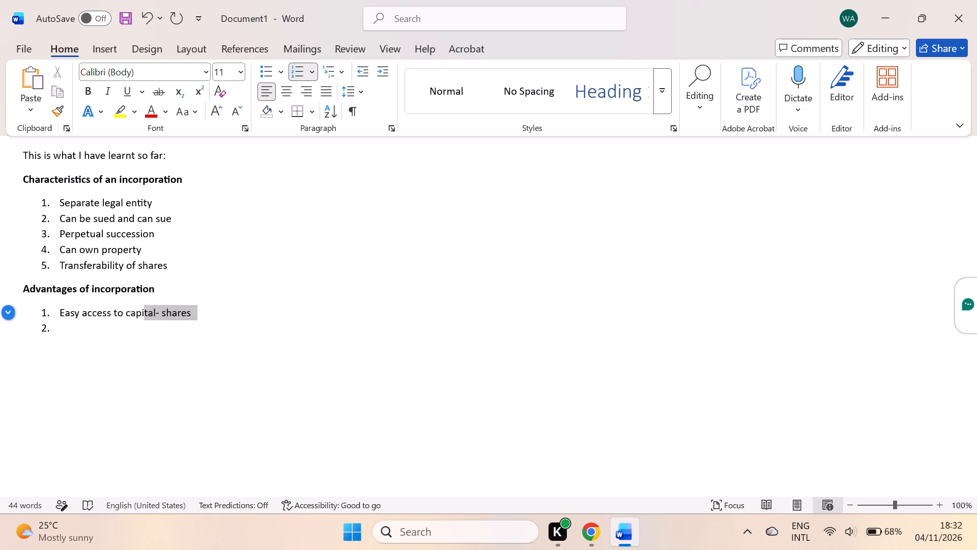
pyautogui.moveTo(143, 308); pyautogui.dragTo(120, 308)
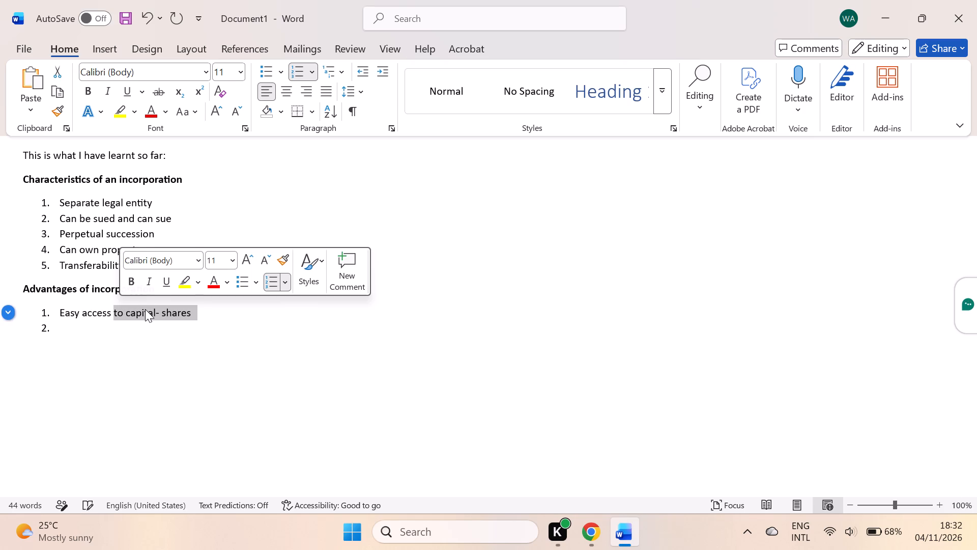
pyautogui.click(145, 309)
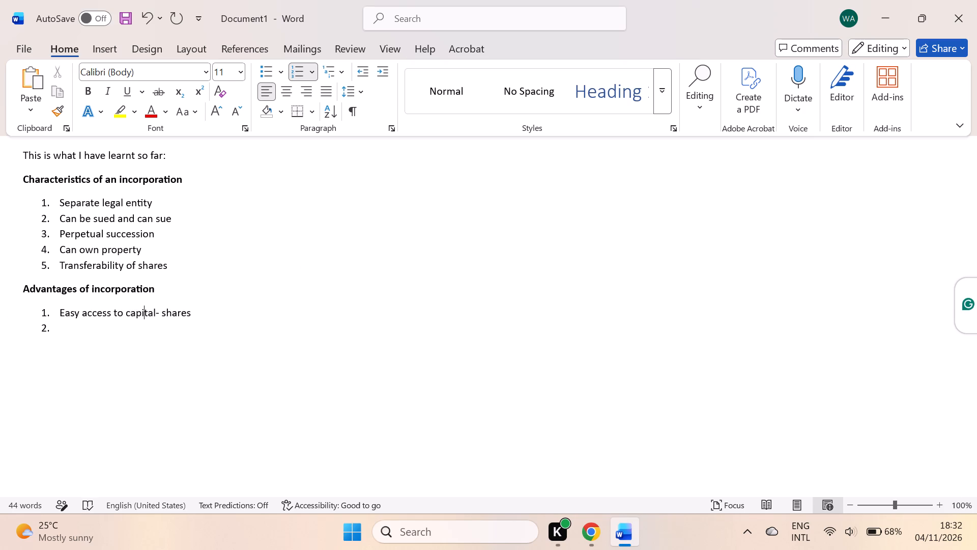
# Write "Certain tax relief" as the second advantage of incorporation and start a third numbered item.
pyautogui.click(81, 334)
pyautogui.press('c')
pyautogui.write('ert')
pyautogui.write('ain tax relief')
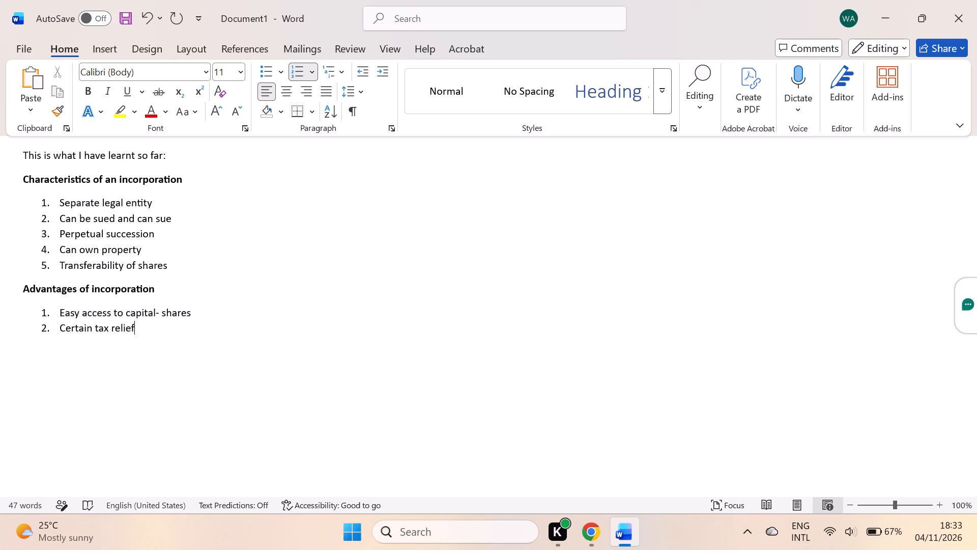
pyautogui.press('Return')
# Add "Limited liability" as the sixth characteristic, after "Transferability of shares".
pyautogui.click(172, 266)
# Start a third numbered item under "Advantages of incorporation" and add "Limited liability" as the sixth characteristic, after "Transferability of shares".
pyautogui.press('Return')
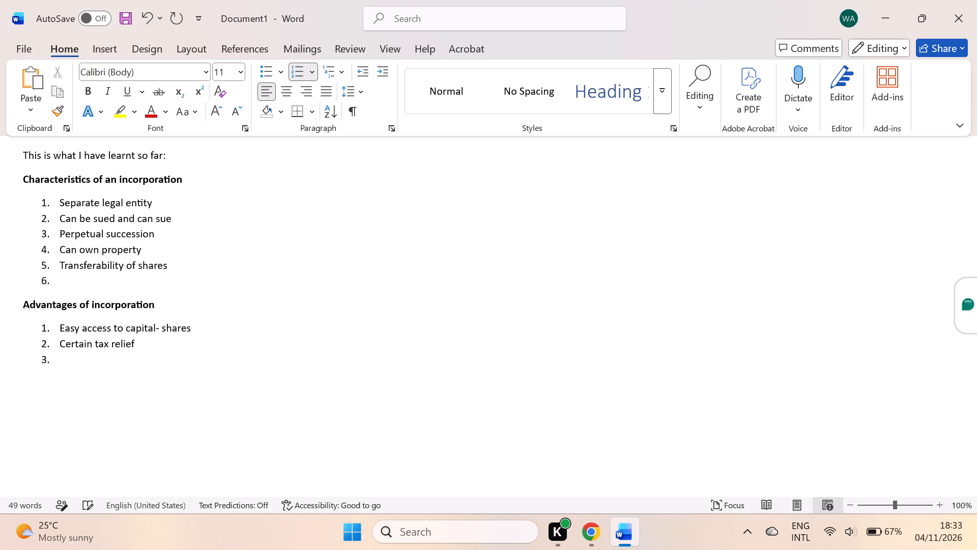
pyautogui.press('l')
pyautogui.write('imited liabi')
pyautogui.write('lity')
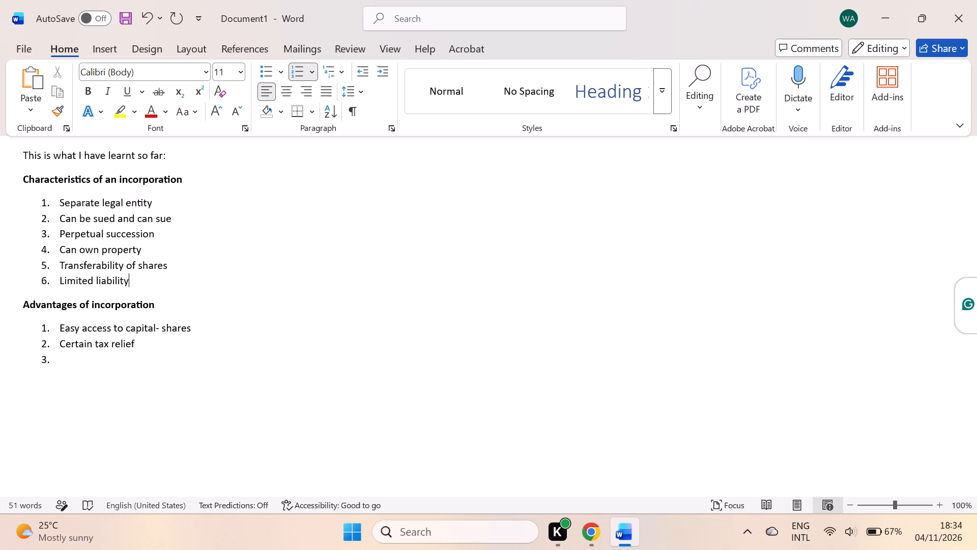
# Write "Limited liability" as the third item under "Advantages of incorporation".
pyautogui.click(161, 349)
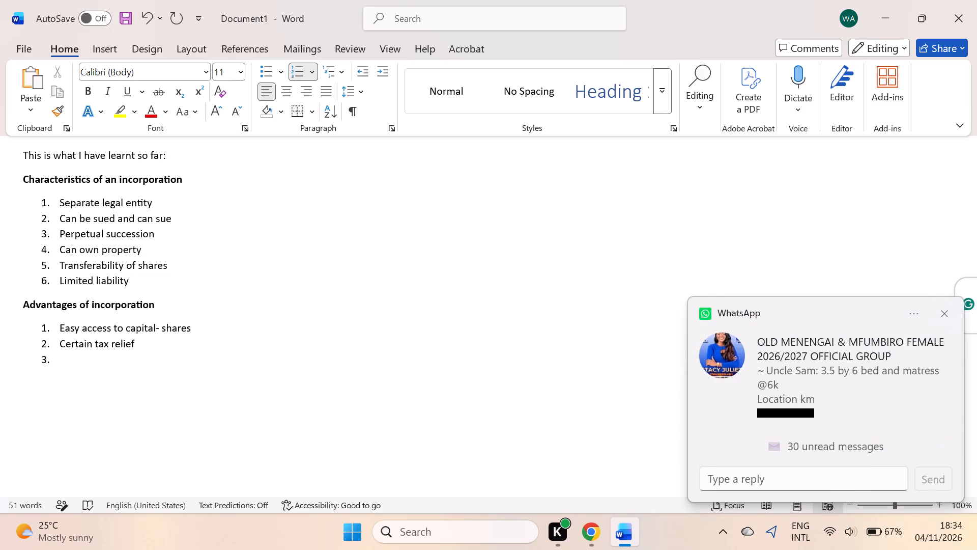
pyautogui.click(57, 367)
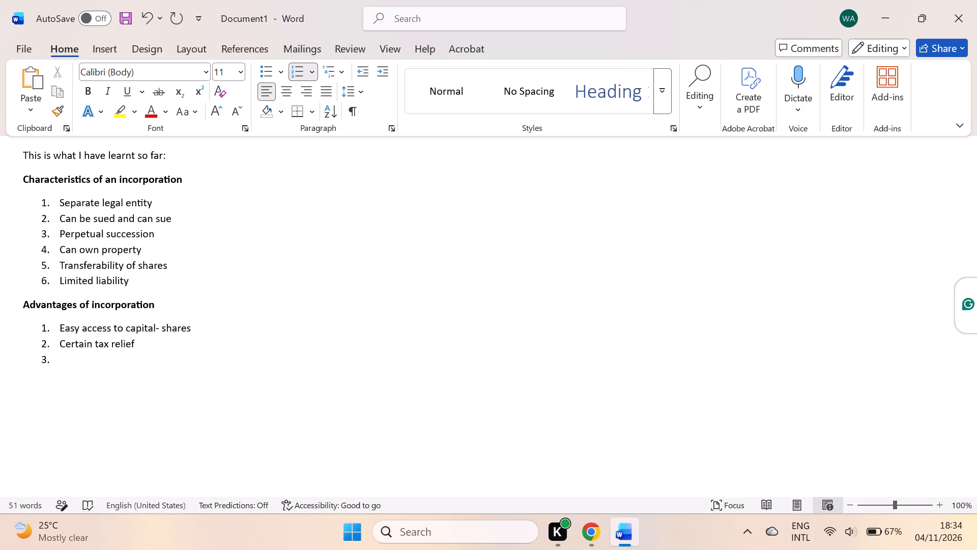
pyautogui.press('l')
# Complete the third advantage of incorporation as "Limited liability" and start a fourth numbered item.
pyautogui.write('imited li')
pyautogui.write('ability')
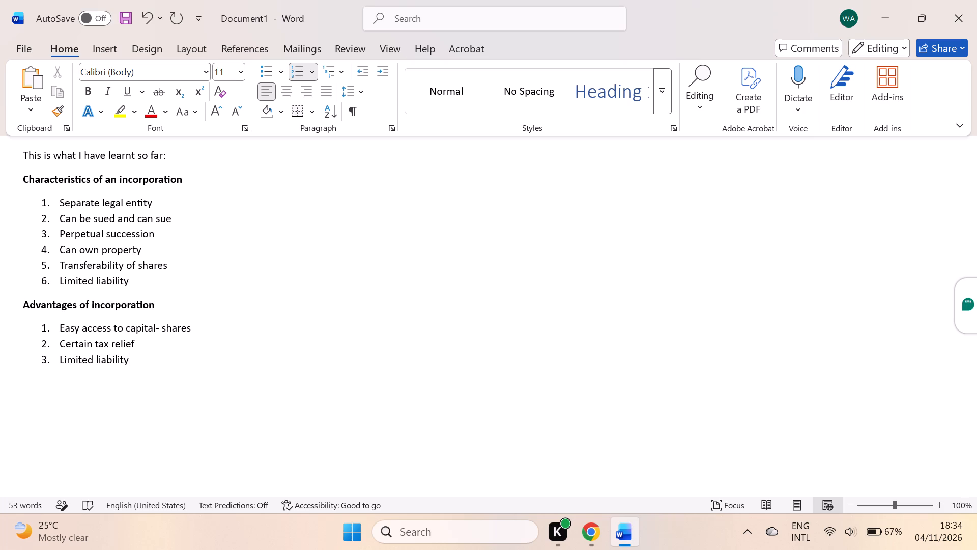
pyautogui.press('Return')
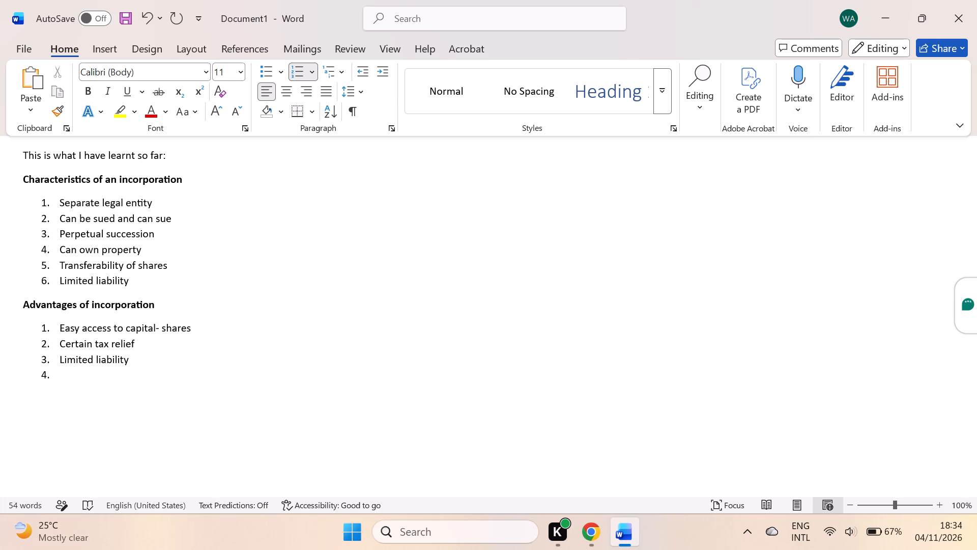
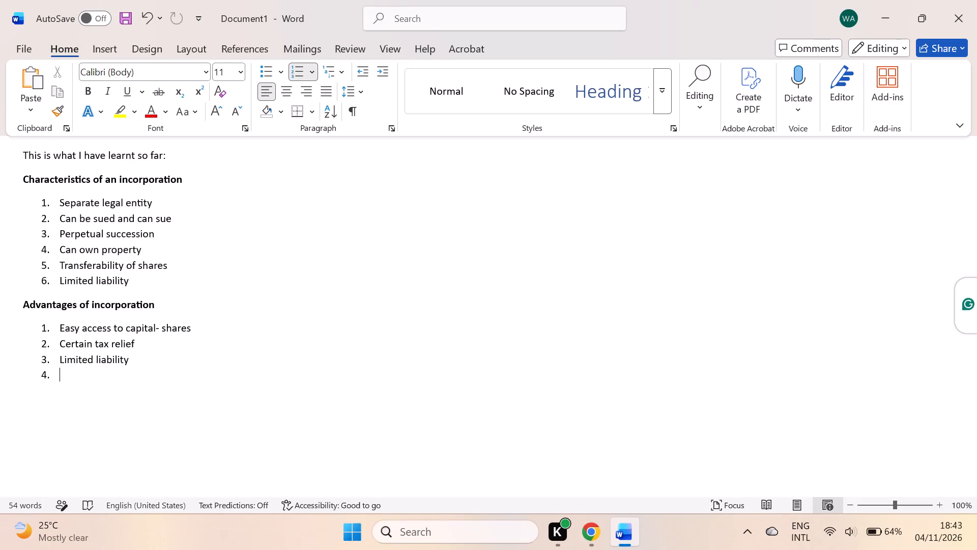
# Add "Separate management" and "Common seal" as the seventh and eighth characteristics of an incorporation, after "Limited liability".
pyautogui.click(137, 281)
pyautogui.press('Return')
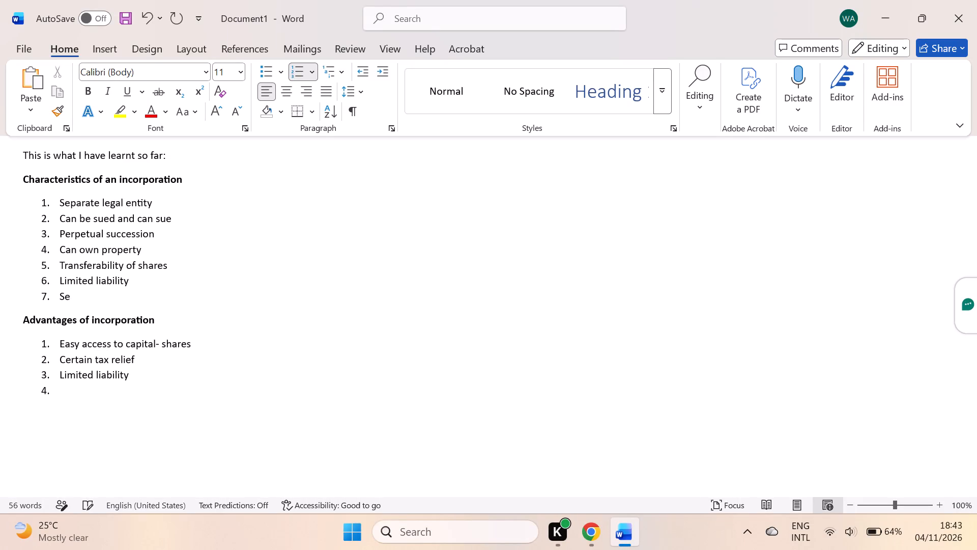
pyautogui.write('parate mana')
pyautogui.write('gement')
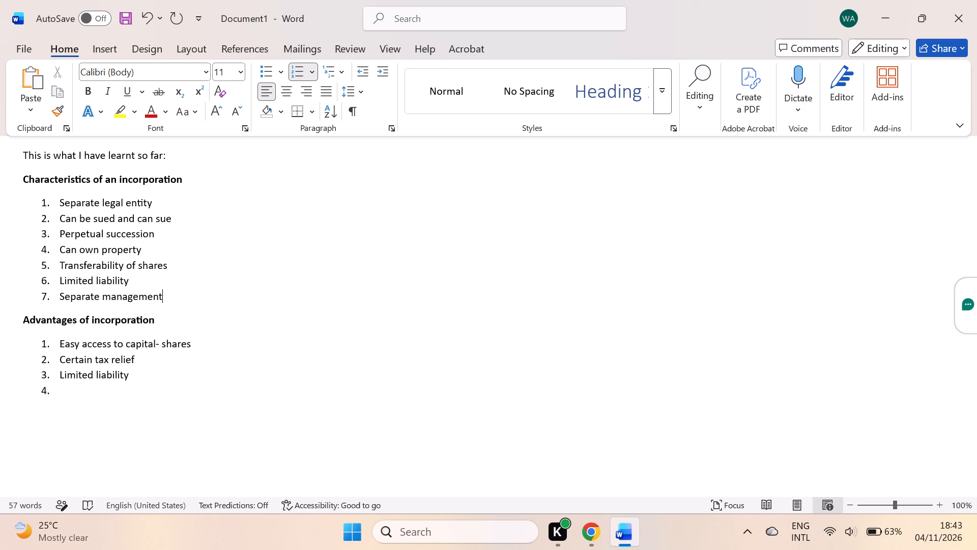
pyautogui.press('Return')
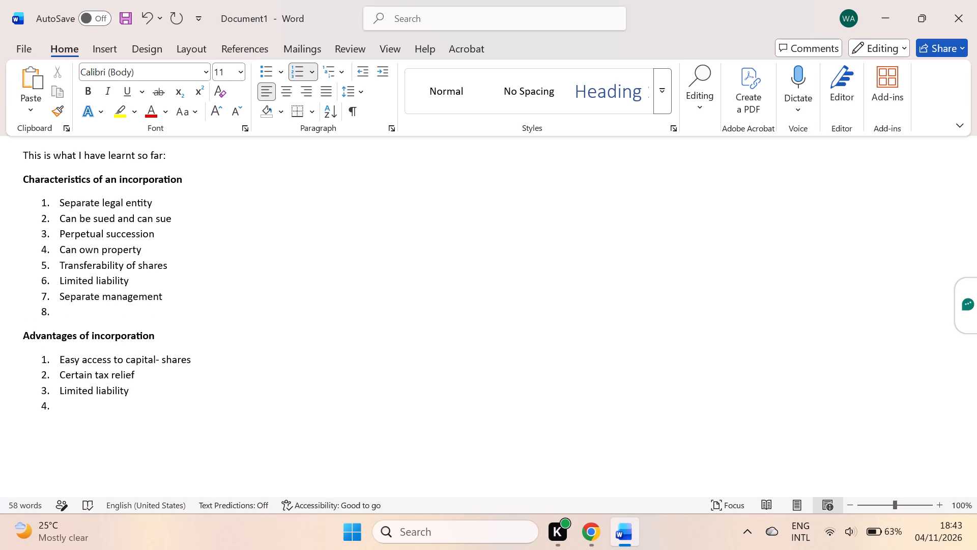
pyautogui.press('c')
pyautogui.write('ommon seal')
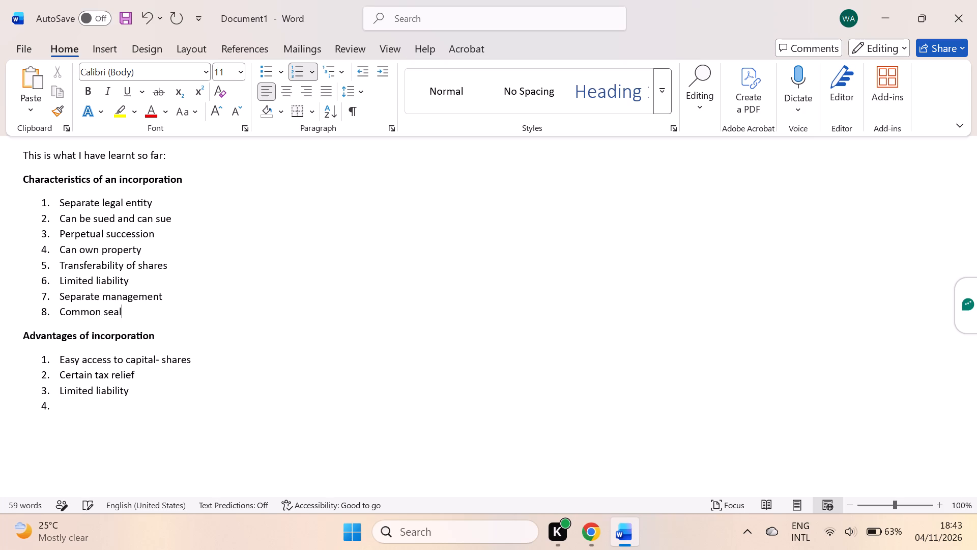
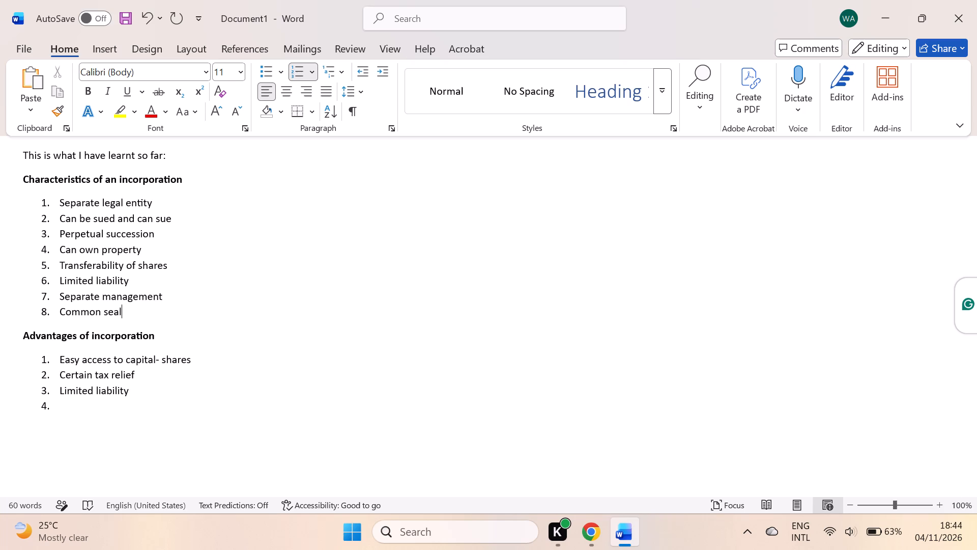
# Remove the empty fourth item from the advantages list, leaving an unnumbered line below "Limited liability".
pyautogui.click(69, 409)
pyautogui.press('BackSpace')
pyautogui.press('BackSpace')
pyautogui.press('BackSpace')
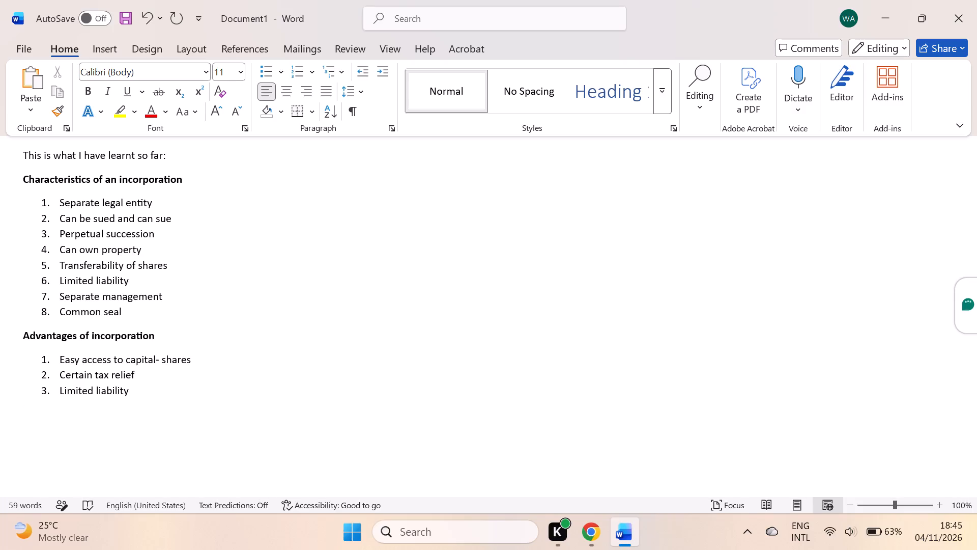
# Enter the heading text "Differences btwn public and private incorporations" on the line below the advantages list.
pyautogui.press('d')
pyautogui.write('iffere')
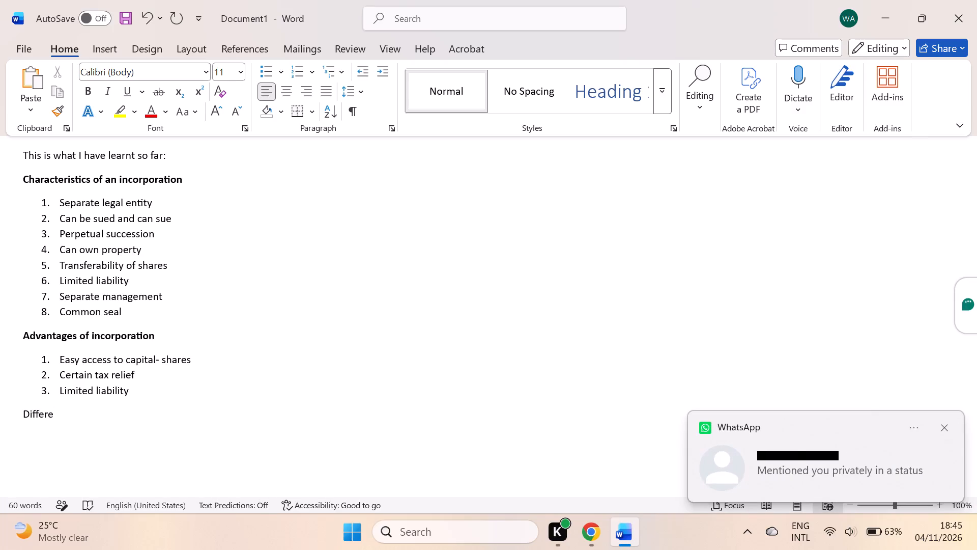
pyautogui.write('nce')
pyautogui.write('s')
pyautogui.press('space')
pyautogui.write('btwn pu')
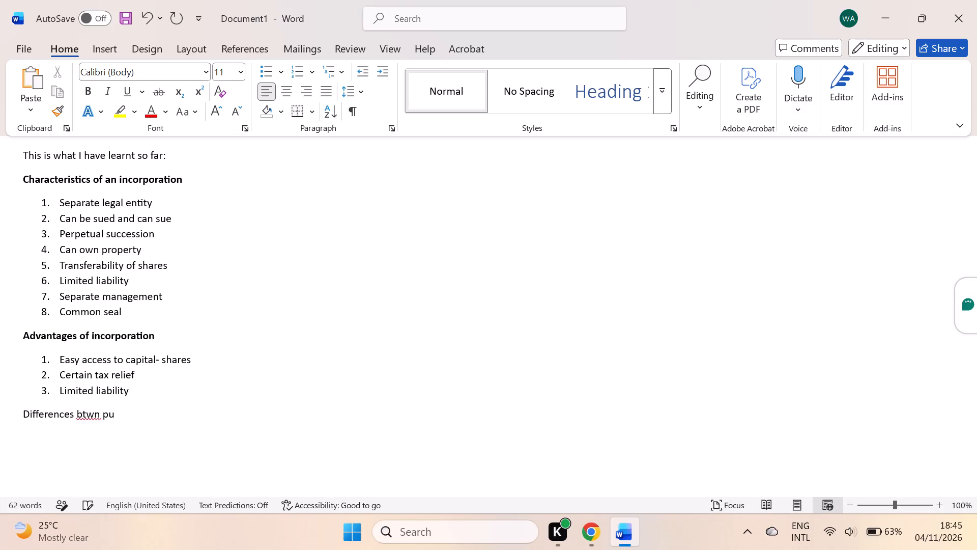
pyautogui.write('bli')
pyautogui.write('c')
pyautogui.press('space')
pyautogui.press('a')
pyautogui.write('nd pri')
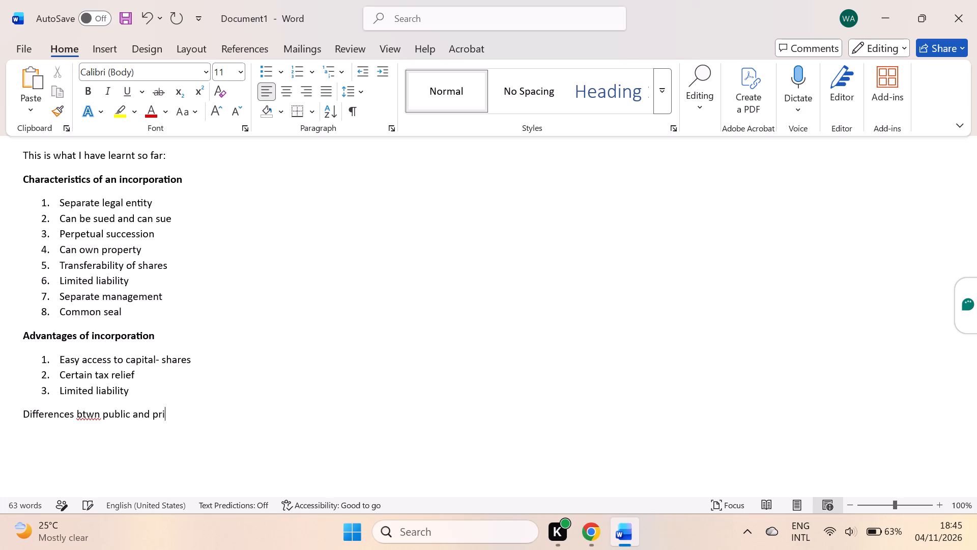
pyautogui.write('vate')
pyautogui.press('space')
pyautogui.write('incorpot')
pyautogui.press('BackSpace')
pyautogui.write('ratio')
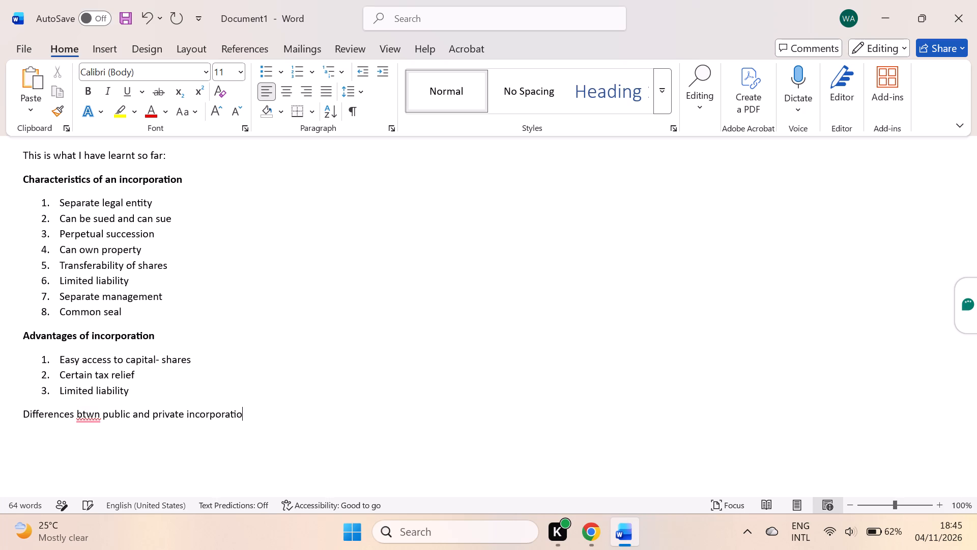
pyautogui.write('ns')
# Make the "Differences btwn public and private incorporations" heading bold and start a non-bold line beneath it.
pyautogui.moveTo(24, 419); pyautogui.dragTo(247, 418)
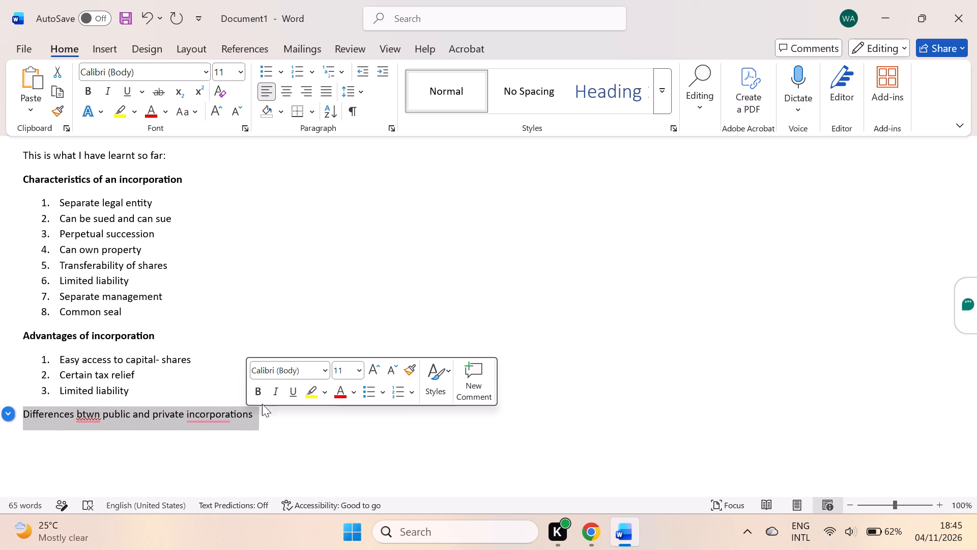
pyautogui.click(262, 393)
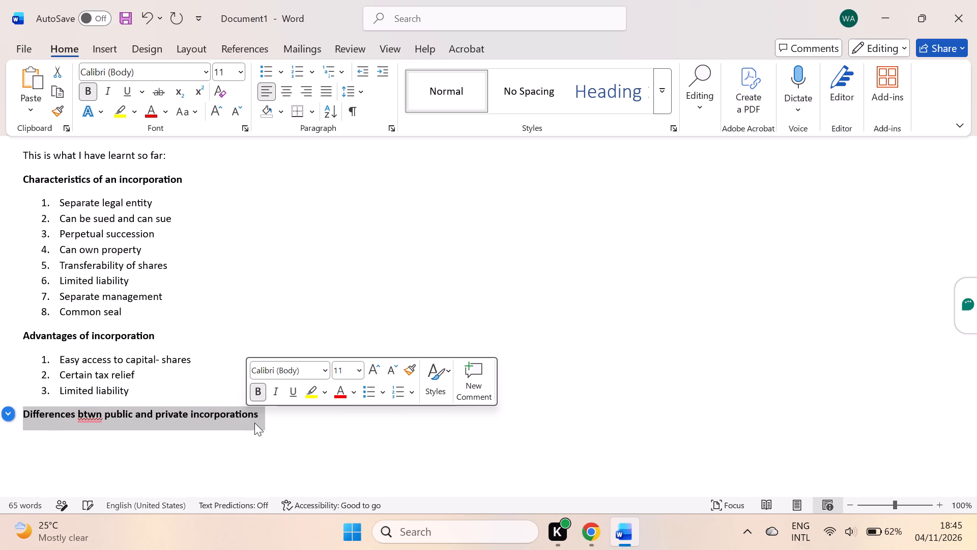
pyautogui.click(257, 419)
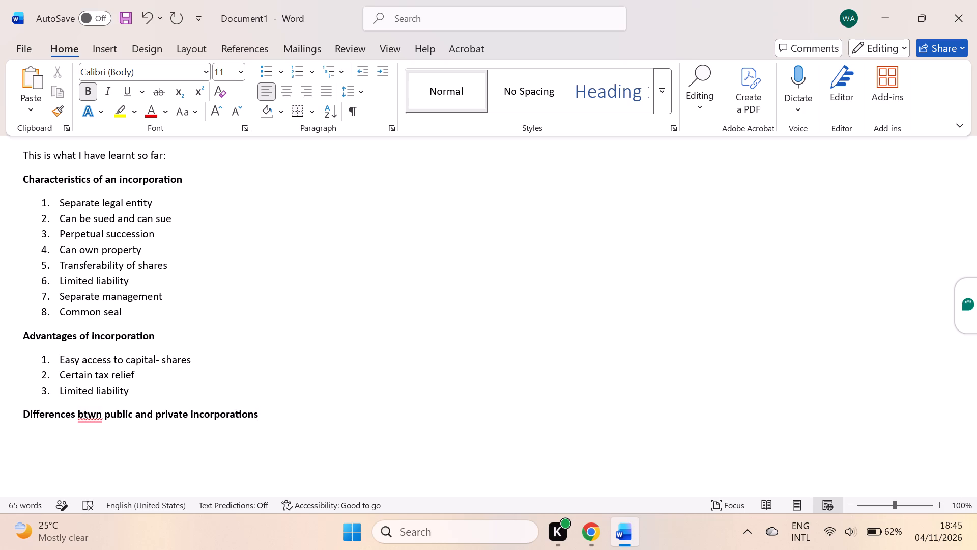
pyautogui.press('Return')
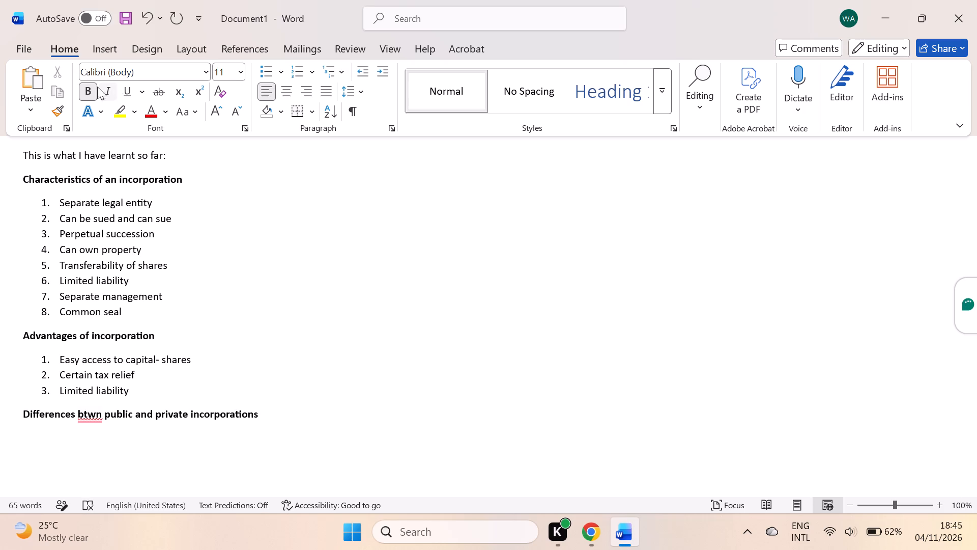
pyautogui.click(91, 88)
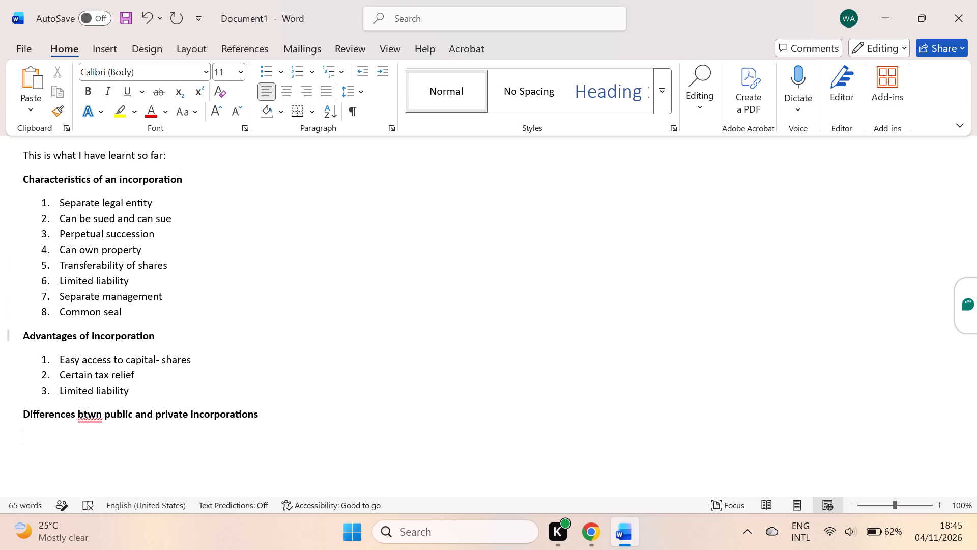
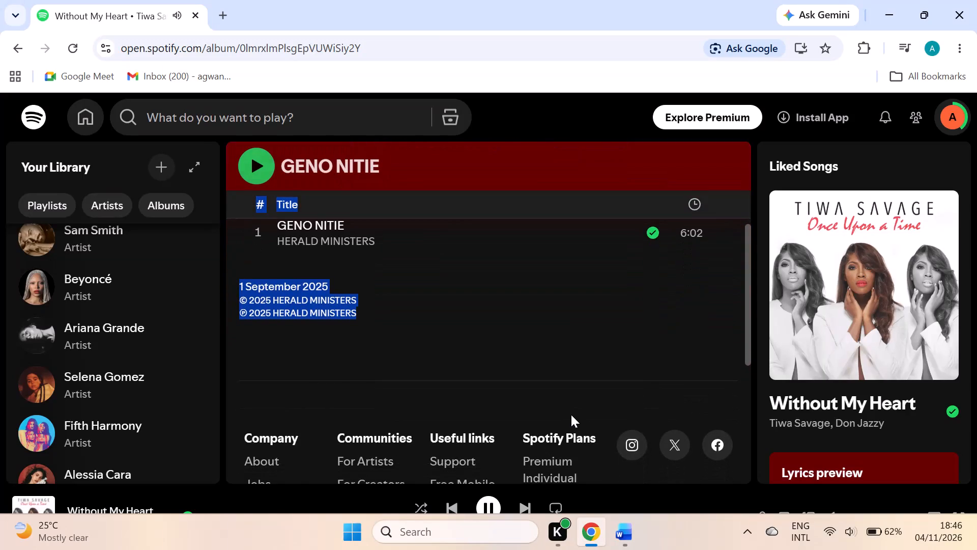
# Switch from Spotify back to the study notes document in Word.
pyautogui.scroll(2, 571, 415)
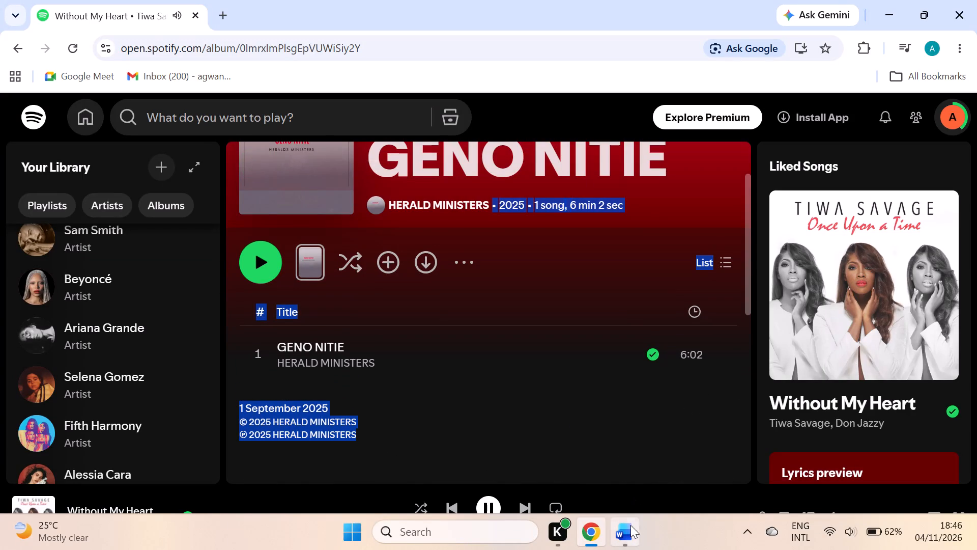
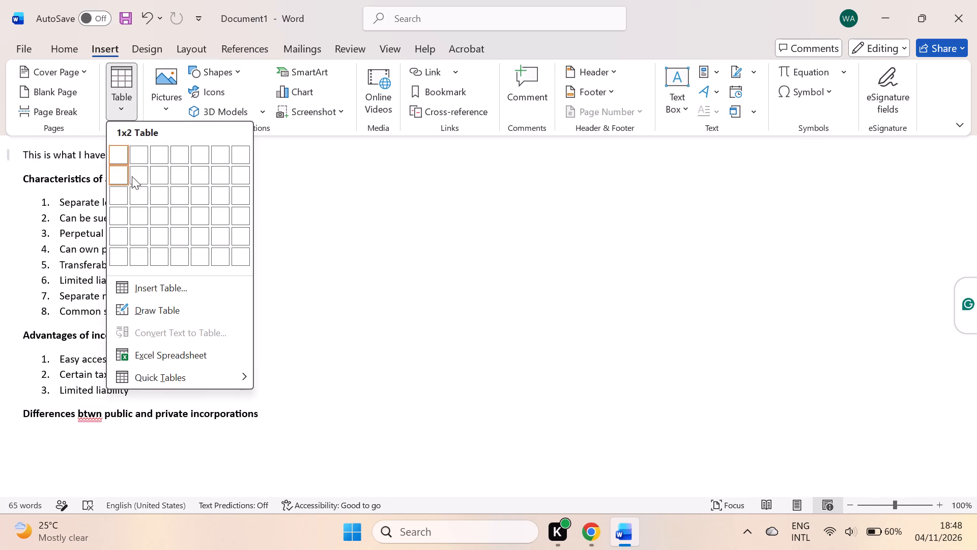
pyautogui.click(140, 295)
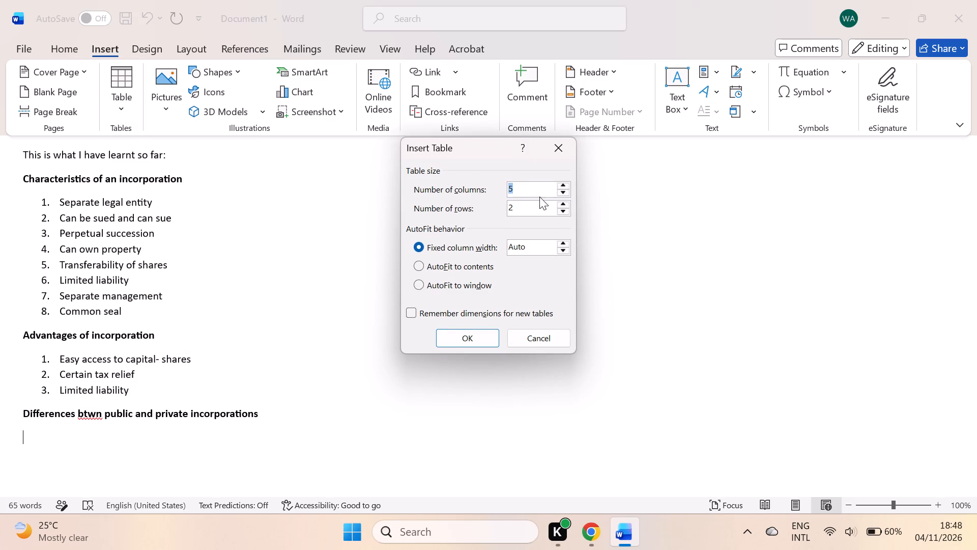
pyautogui.click(562, 194)
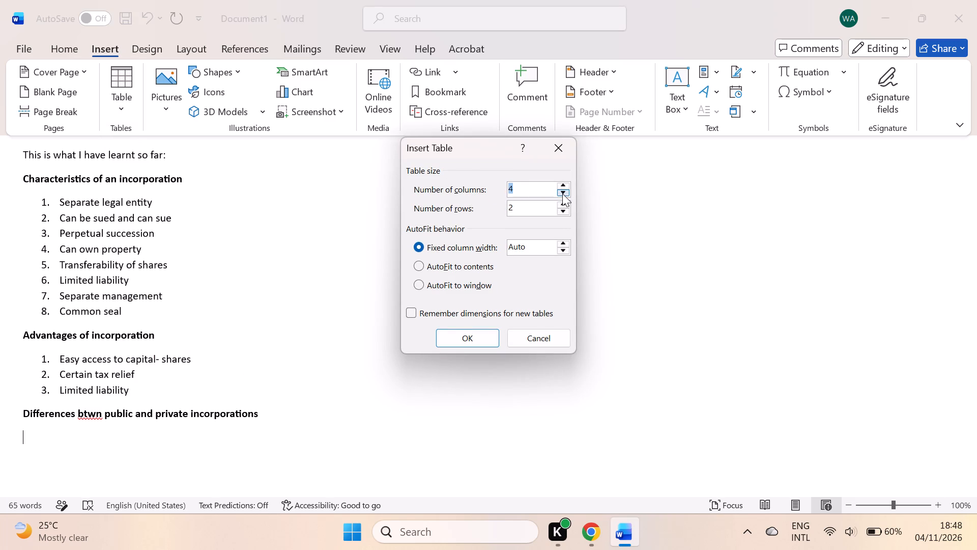
pyautogui.click(562, 191)
pyautogui.click(562, 191)
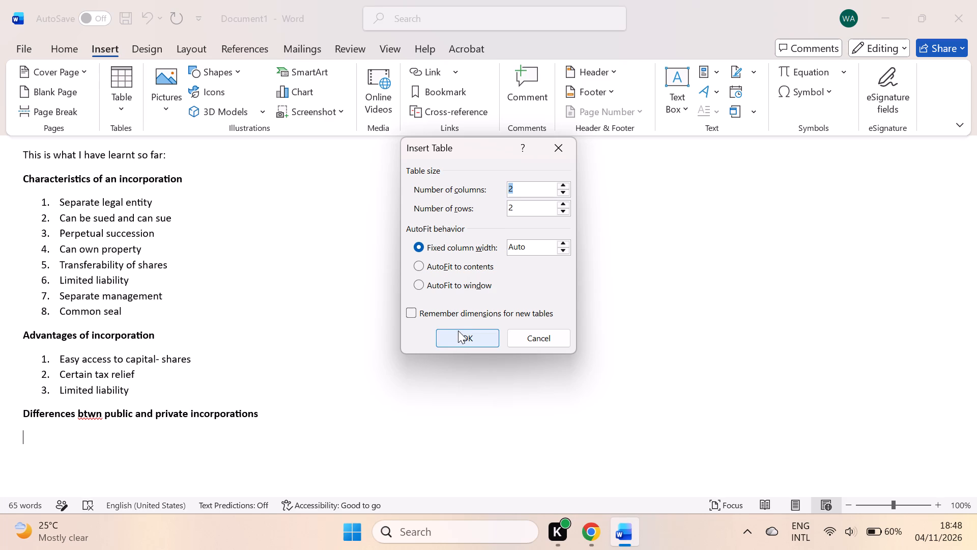
pyautogui.click(412, 310)
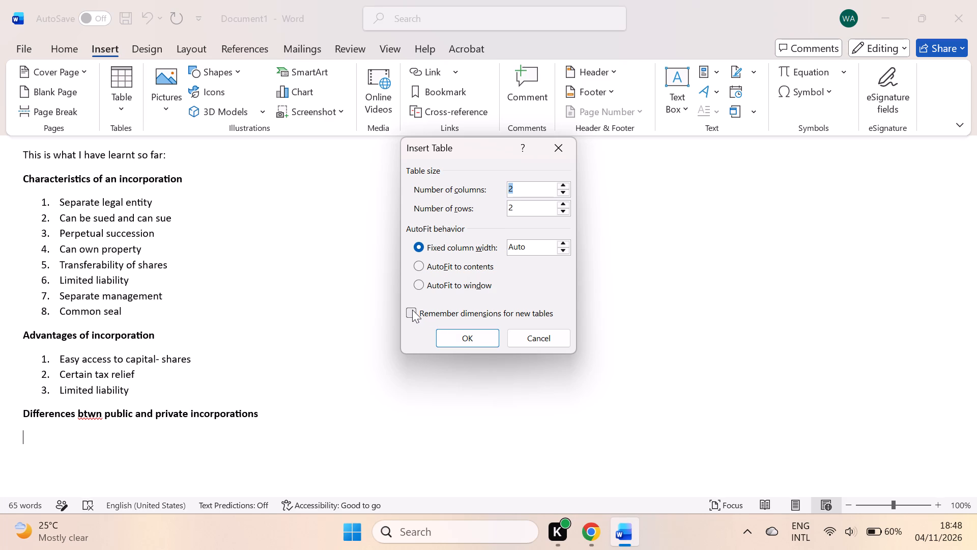
pyautogui.click(486, 340)
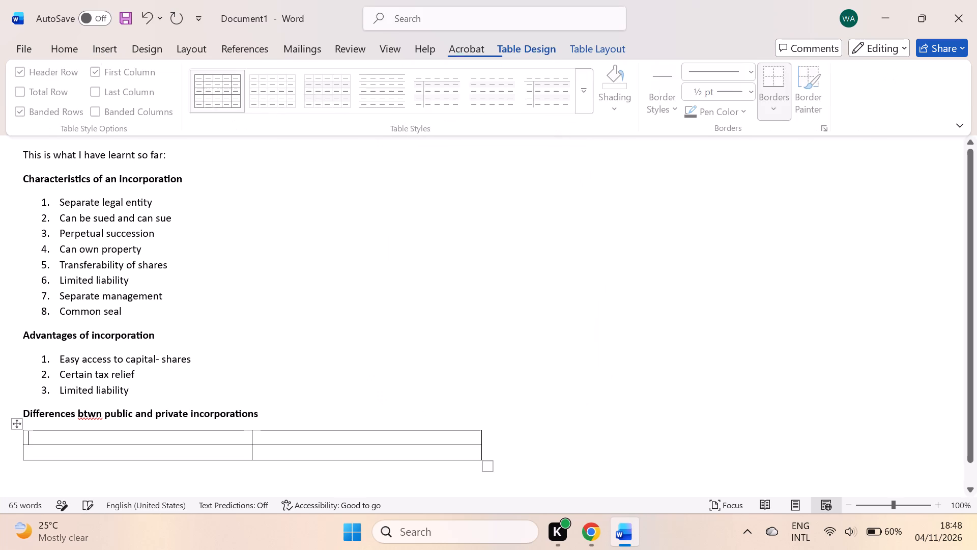
# Enlarge the empty table under the differences heading to about a third wider and more than twice as tall.
pyautogui.scroll(-1, 371, 384)
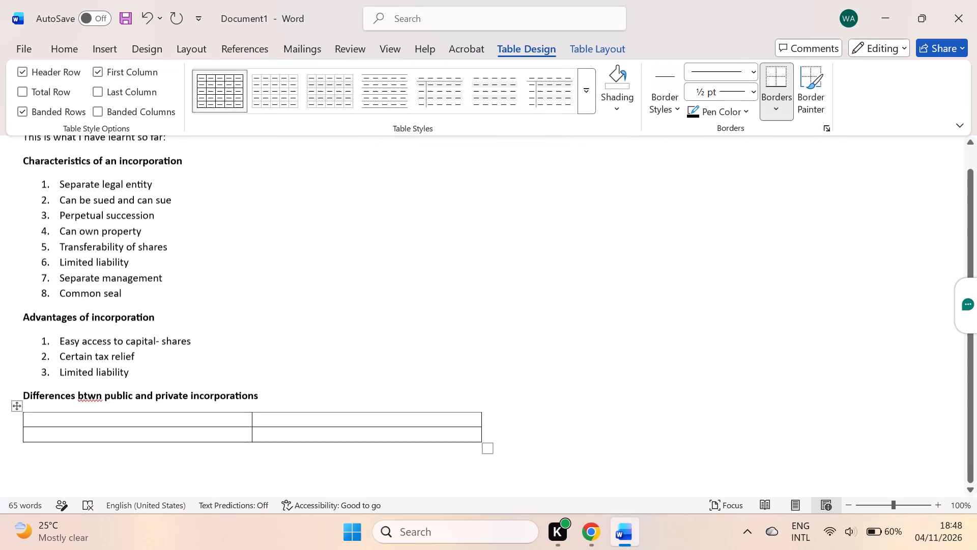
pyautogui.scroll(-1, 371, 384)
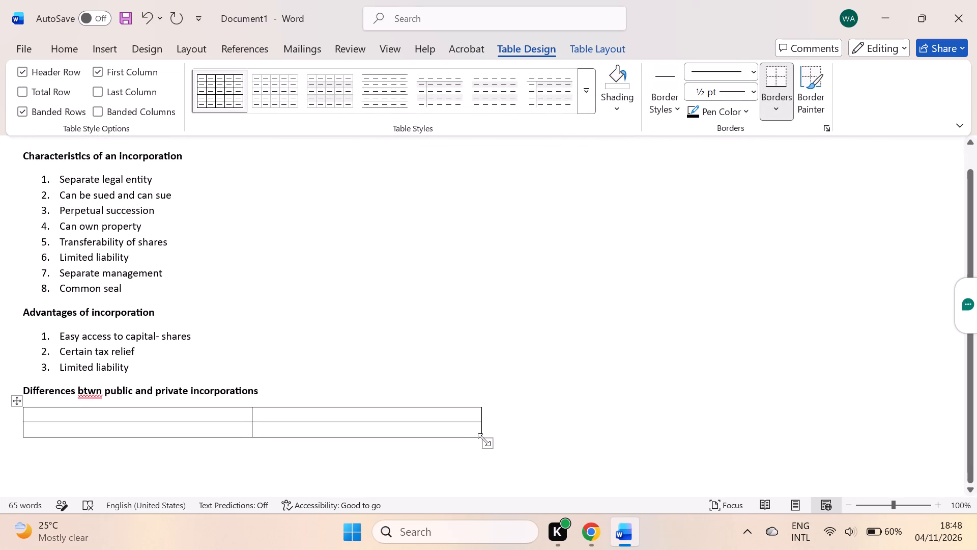
pyautogui.moveTo(484, 439); pyautogui.dragTo(557, 491)
pyautogui.hscroll(1, 499, 451)
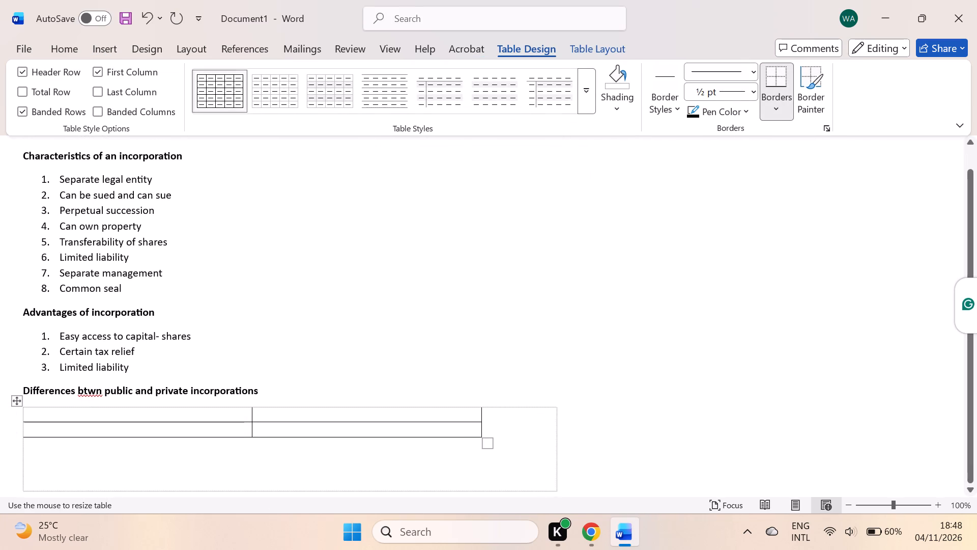
pyautogui.hscroll(1, 557, 491)
pyautogui.moveTo(557, 491); pyautogui.dragTo(630, 531)
pyautogui.hscroll(1, 630, 531)
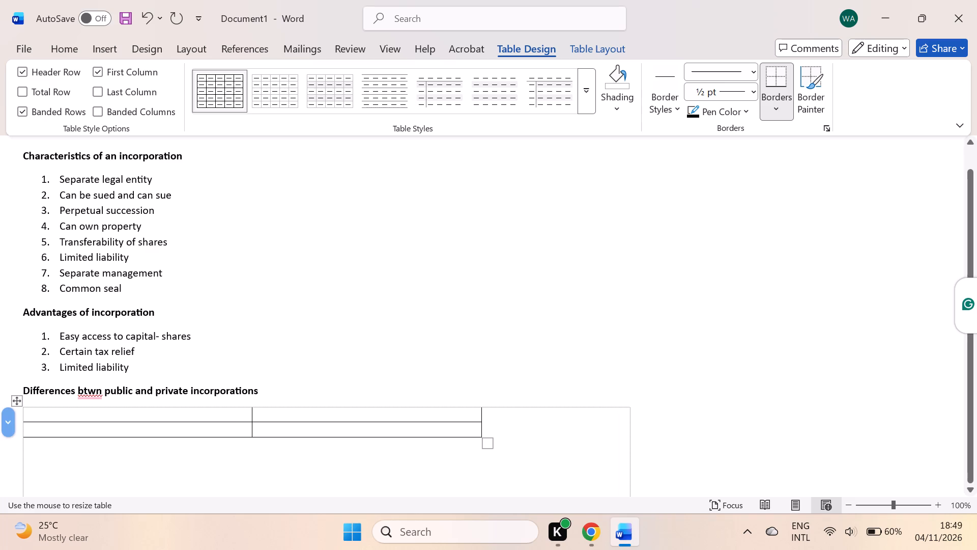
pyautogui.hscroll(1, 630, 531)
pyautogui.moveTo(630, 531); pyautogui.dragTo(633, 477)
pyautogui.scroll(-1, 631, 518)
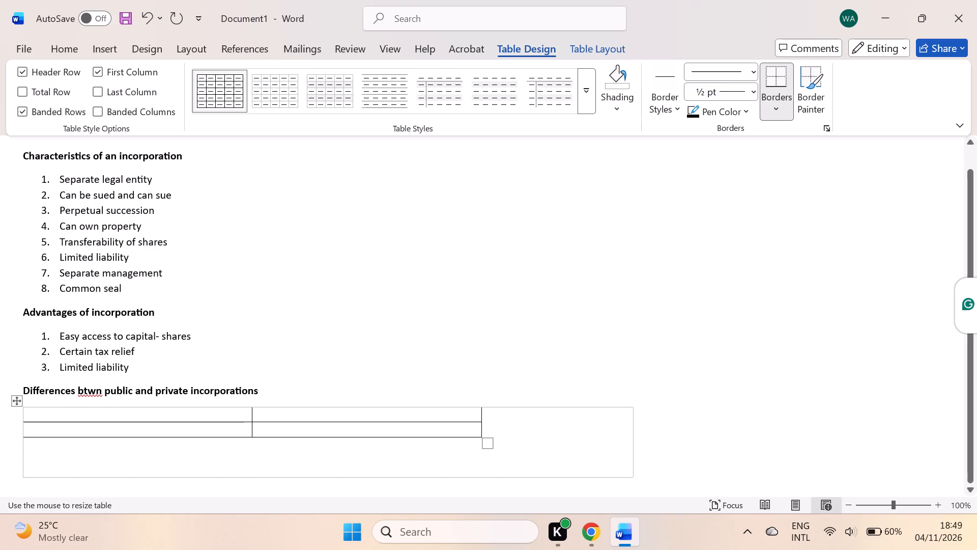
pyautogui.scroll(-1, 633, 477)
pyautogui.moveTo(633, 477); pyautogui.dragTo(633, 479)
pyautogui.scroll(-1, 633, 479)
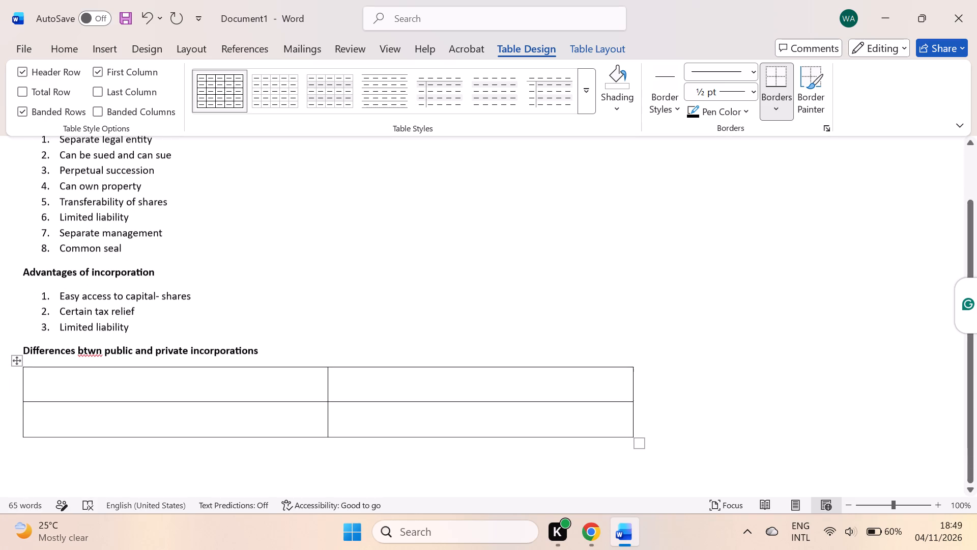
pyautogui.scroll(-1, 633, 479)
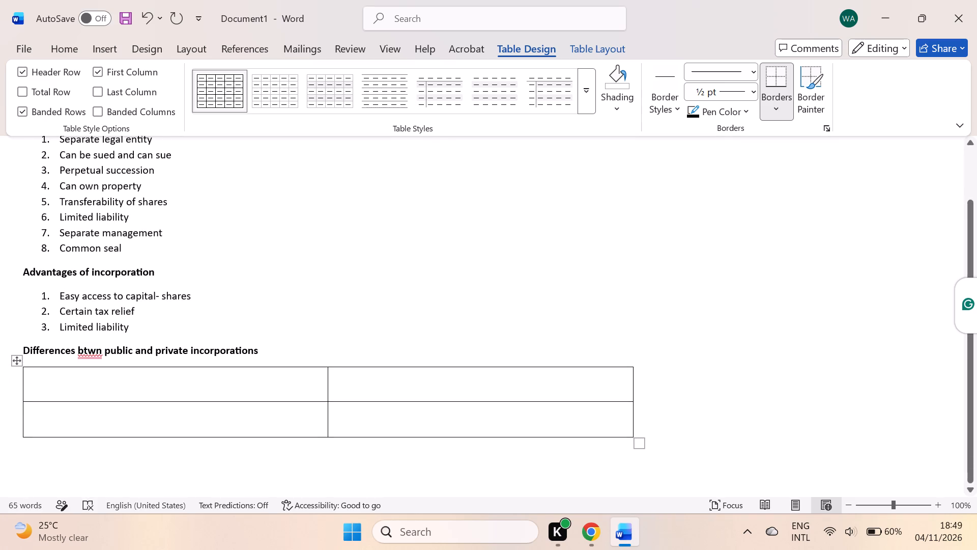
# Fine-tune the height of the table's bottom row so it is slightly shorter than the top row.
pyautogui.moveTo(633, 436); pyautogui.dragTo(638, 449)
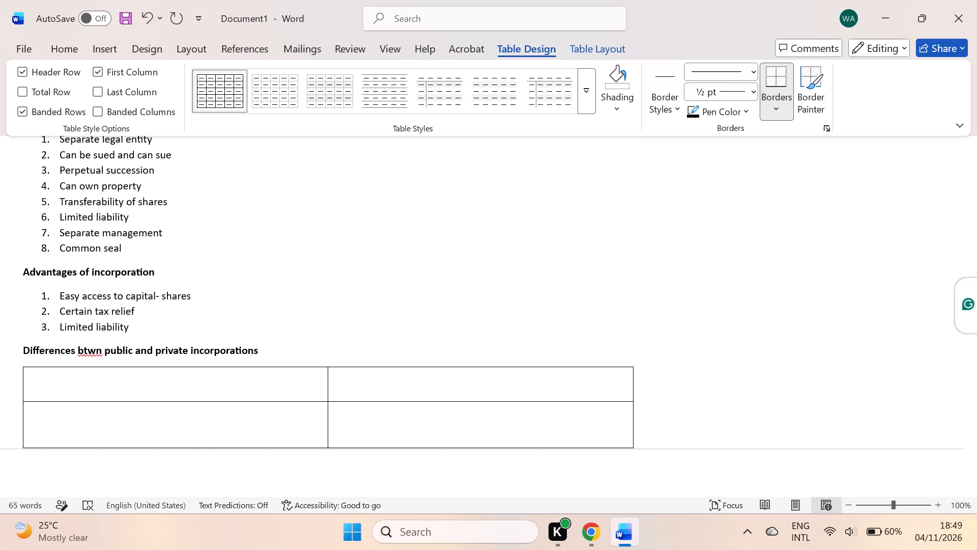
pyautogui.moveTo(638, 449); pyautogui.dragTo(638, 447)
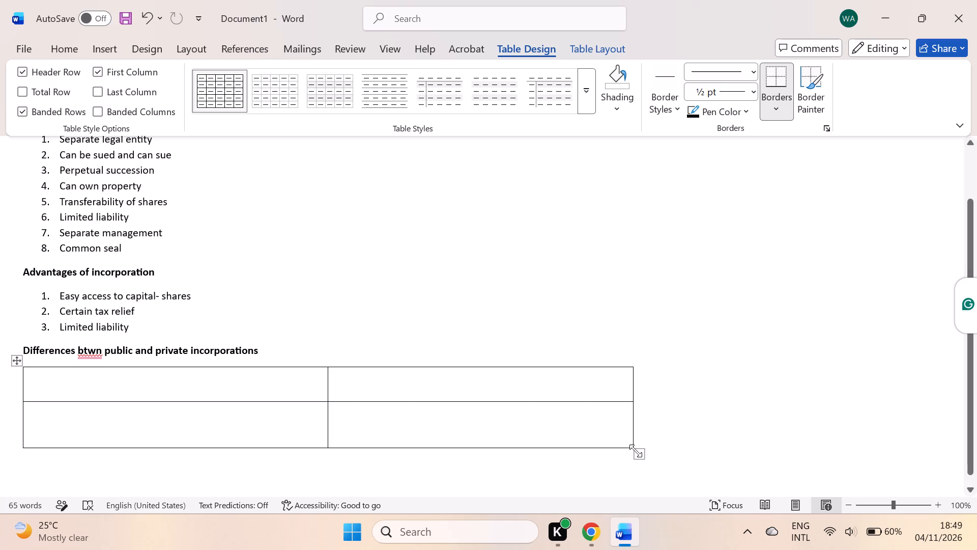
pyautogui.moveTo(633, 447); pyautogui.dragTo(628, 433)
pyautogui.moveTo(628, 434); pyautogui.dragTo(629, 435)
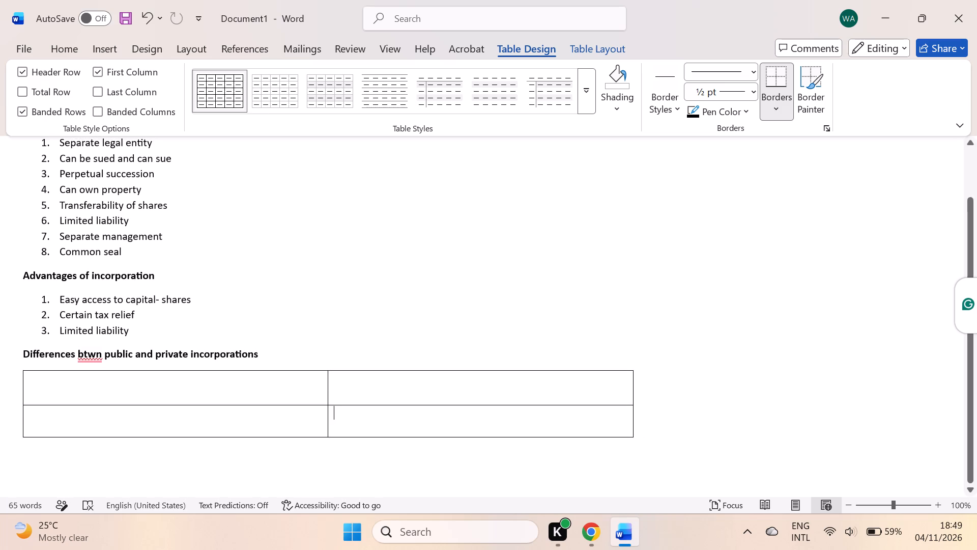
pyautogui.moveTo(629, 435); pyautogui.dragTo(651, 474)
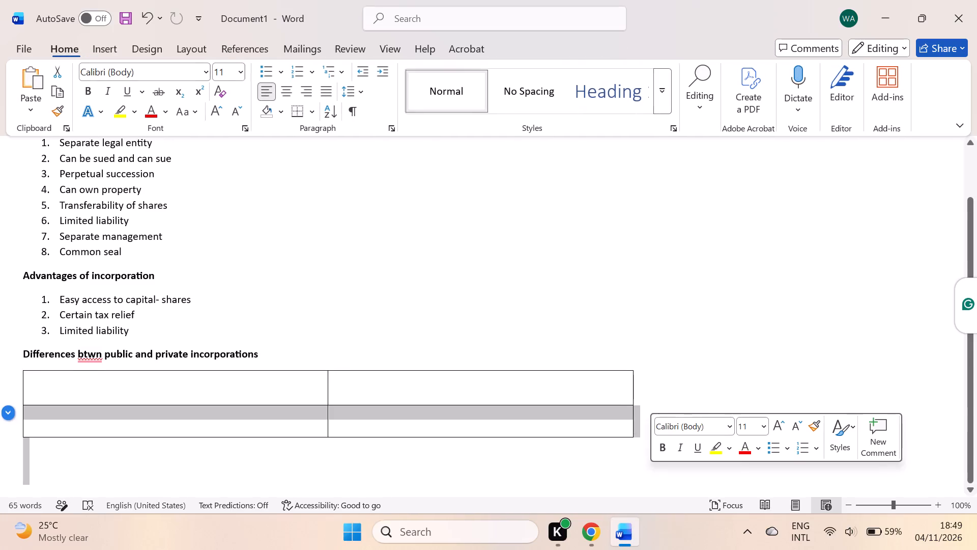
pyautogui.click(602, 426)
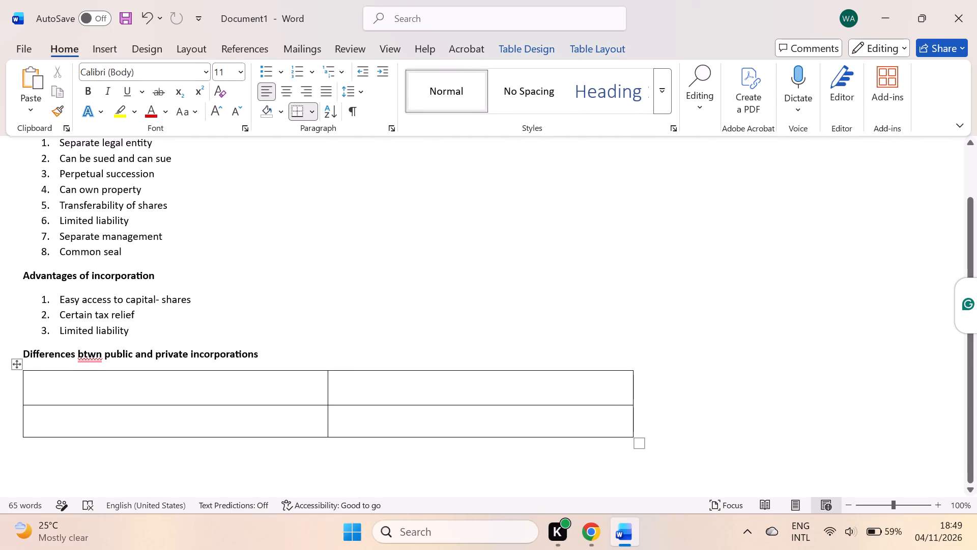
# Enlarge the whole table further, to about a fifth wider and nearly three times as tall.
pyautogui.moveTo(638, 440); pyautogui.dragTo(686, 487)
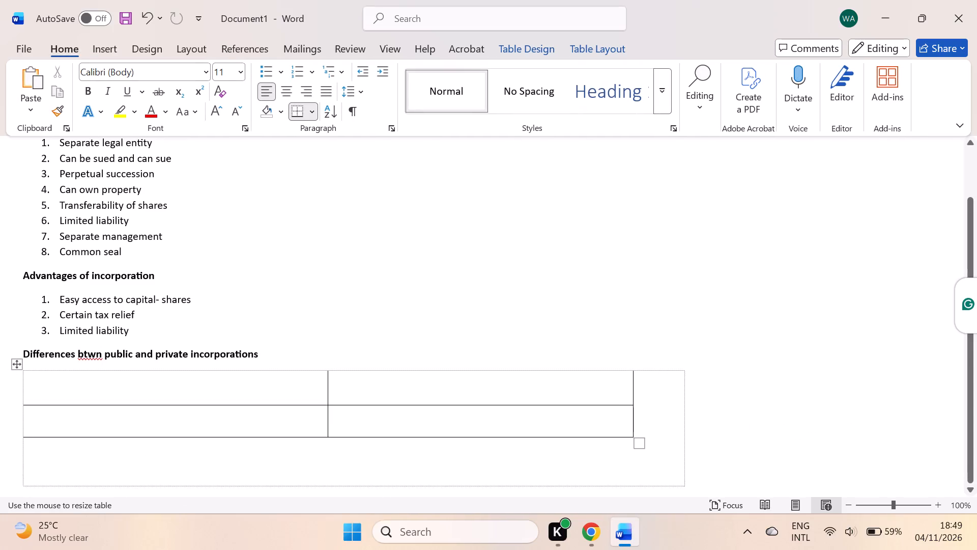
pyautogui.moveTo(686, 487); pyautogui.dragTo(708, 503)
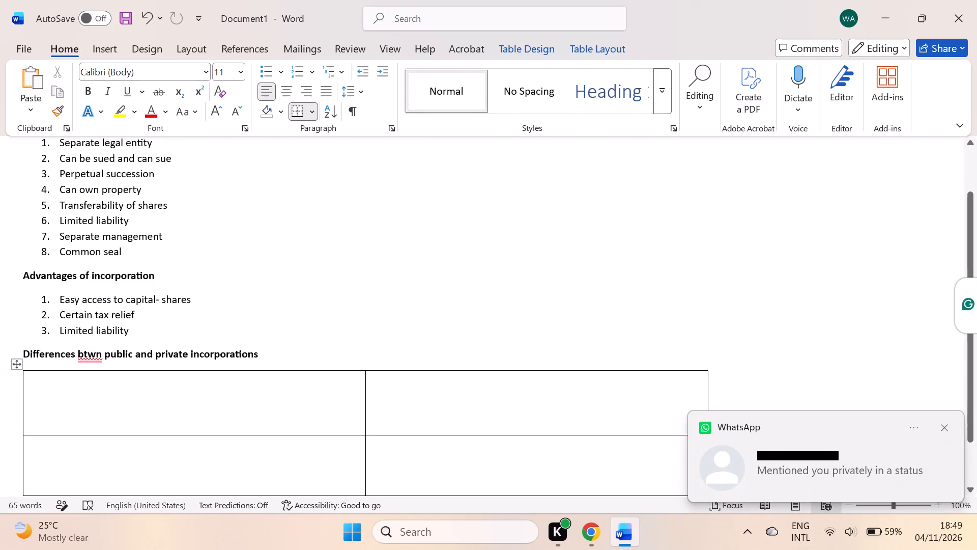
pyautogui.scroll(-1, 638, 451)
pyautogui.scroll(-1, 617, 390)
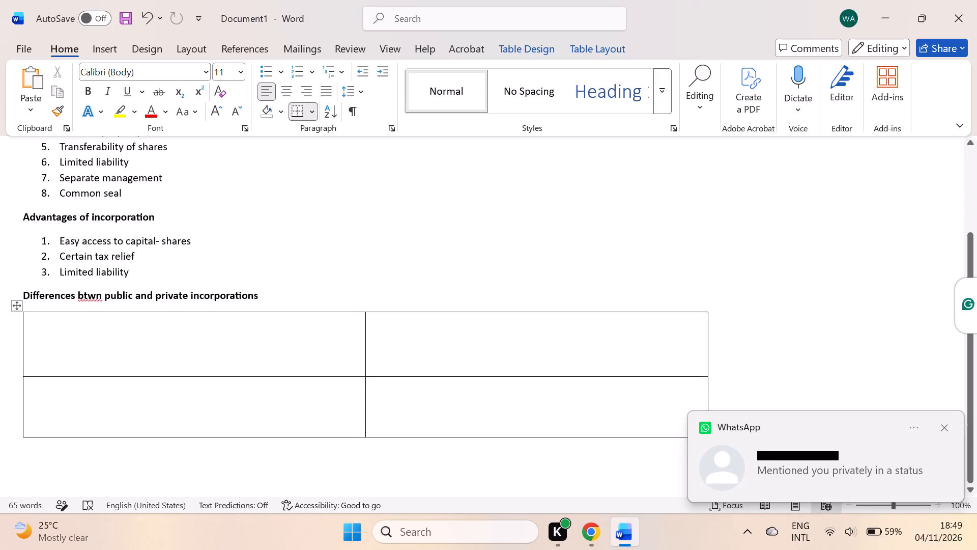
pyautogui.scroll(-4, 617, 390)
pyautogui.scroll(-2, 327, 461)
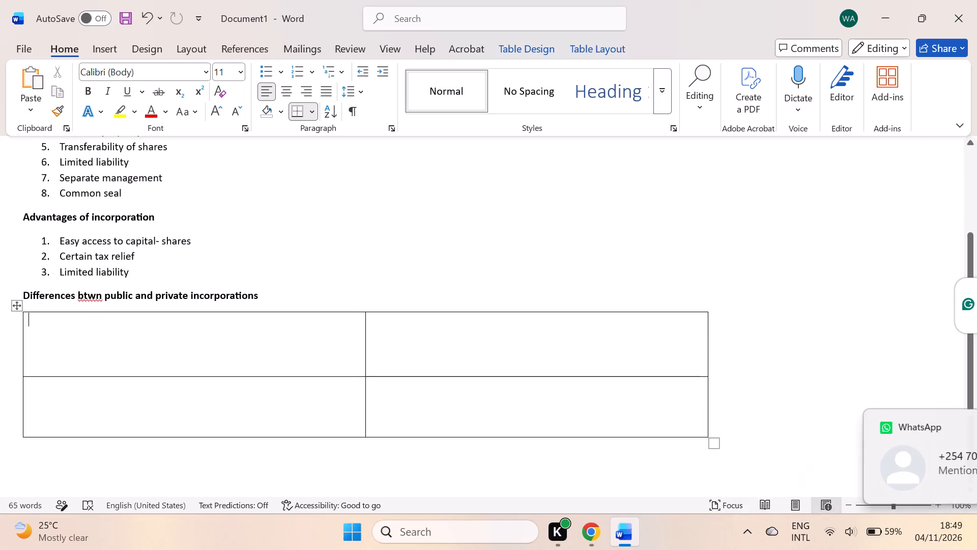
pyautogui.scroll(-1, 560, 436)
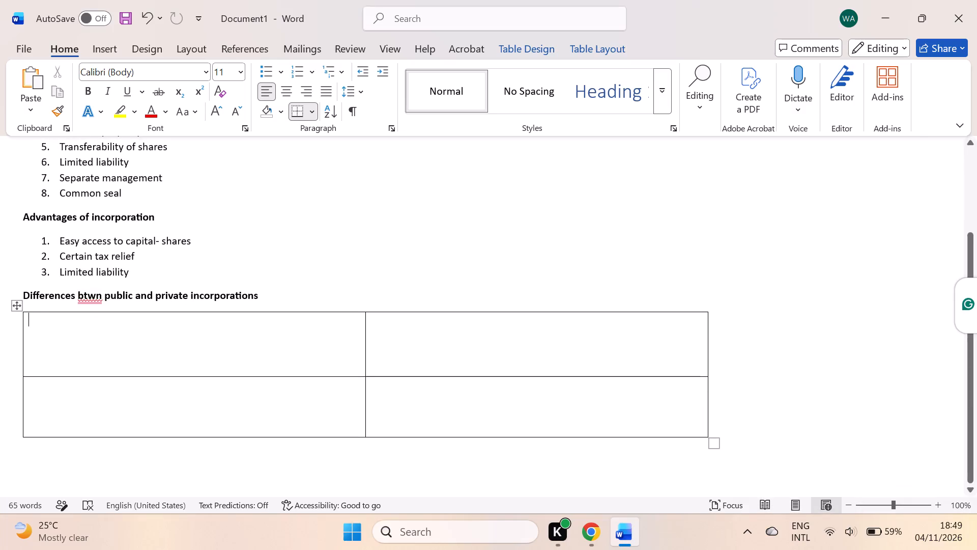
pyautogui.moveTo(713, 443); pyautogui.dragTo(744, 479)
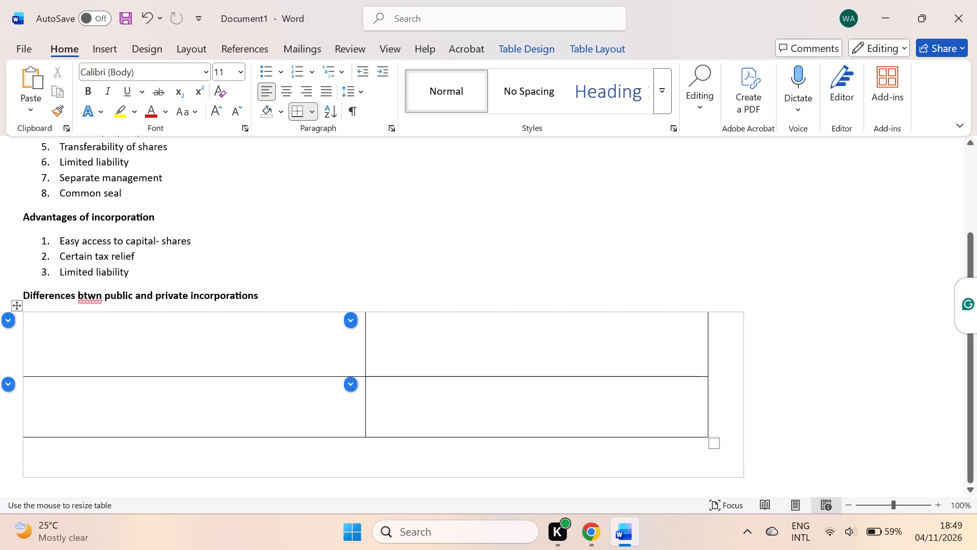
pyautogui.moveTo(744, 479); pyautogui.dragTo(757, 498)
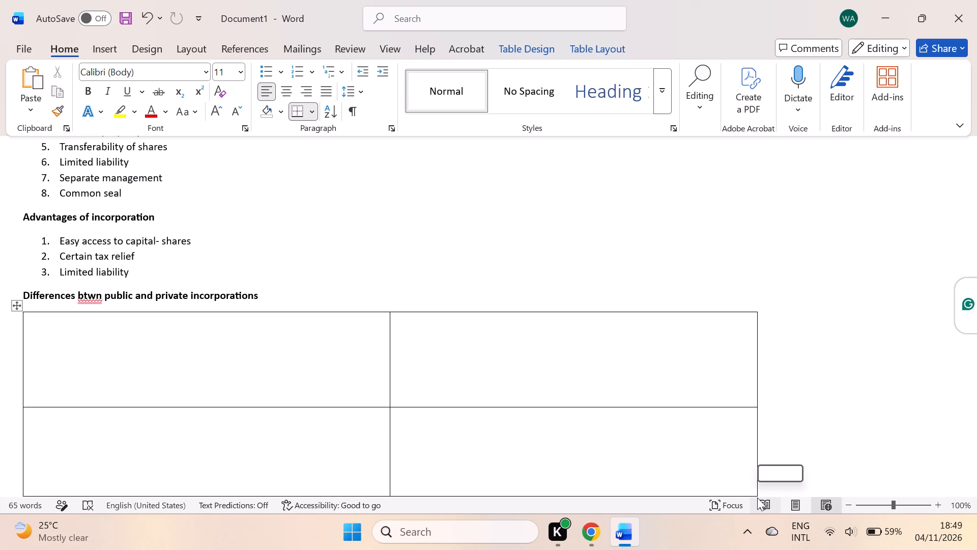
# Reduce the table's first row to the height of a single text line.
pyautogui.scroll(-1, 757, 498)
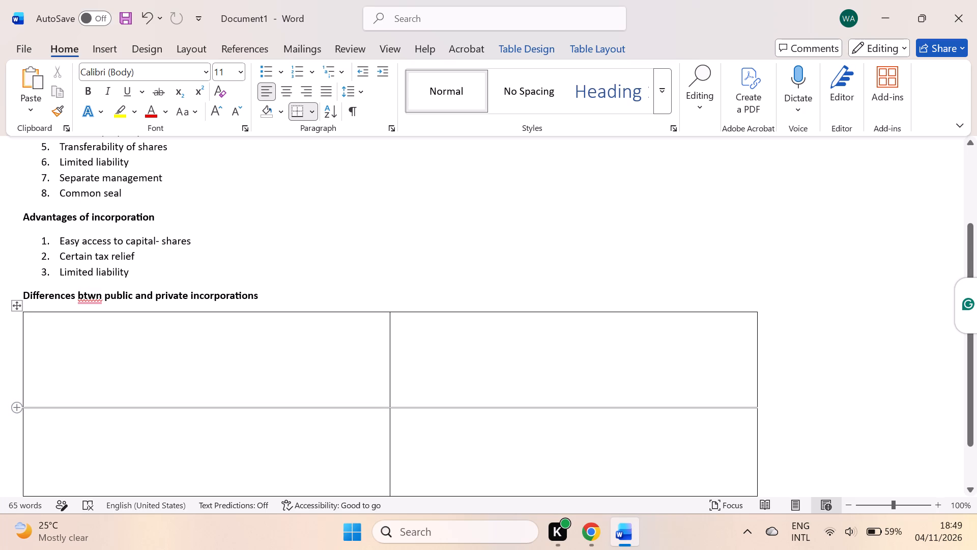
pyautogui.moveTo(23, 407); pyautogui.dragTo(28, 332)
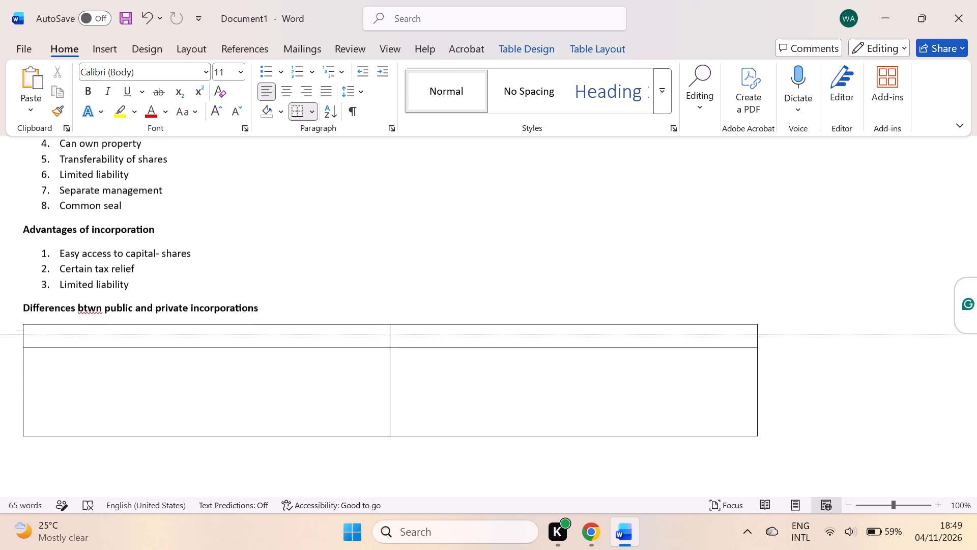
pyautogui.moveTo(28, 332); pyautogui.dragTo(28, 331)
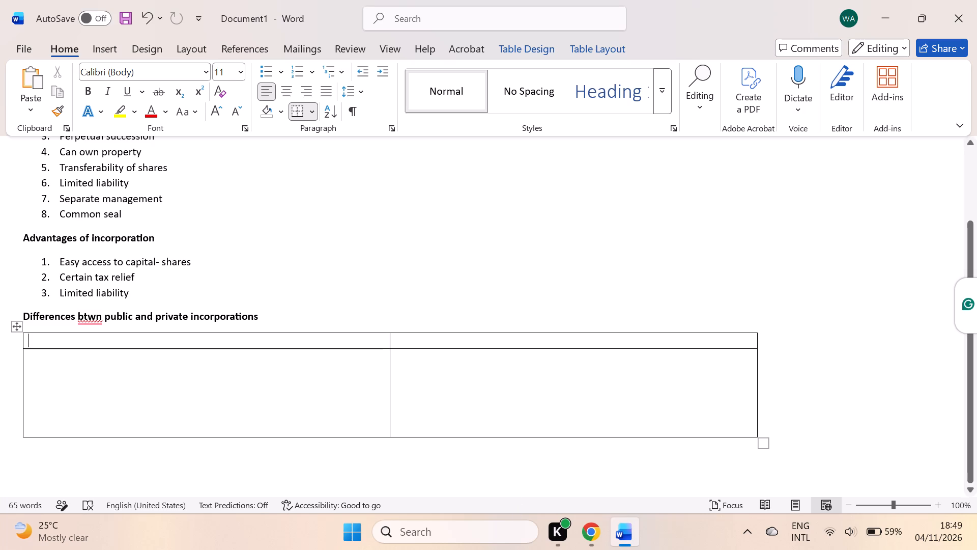
# Enlarge the whole table further so it spans nearly the full page width with a taller second row.
pyautogui.moveTo(763, 445); pyautogui.dragTo(800, 478)
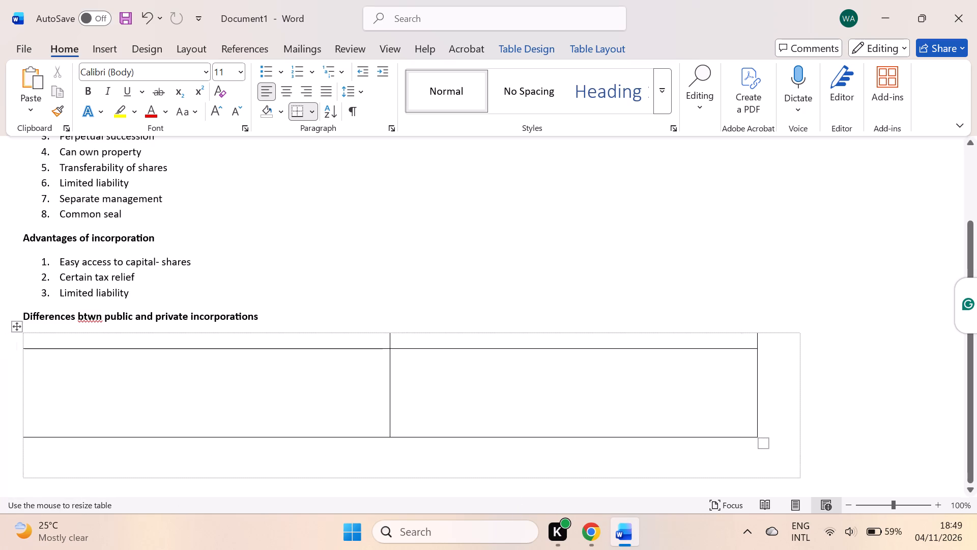
pyautogui.moveTo(800, 478); pyautogui.dragTo(757, 440)
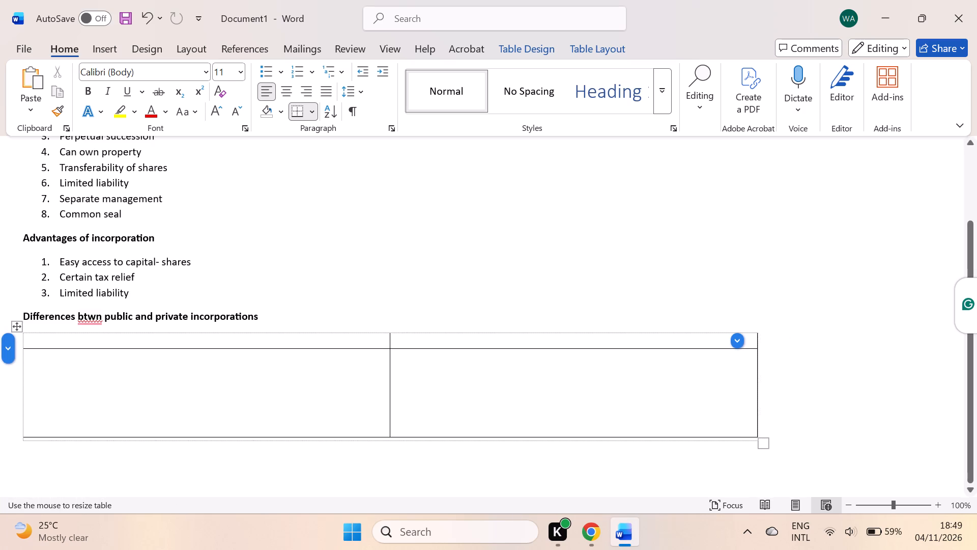
pyautogui.moveTo(757, 440); pyautogui.dragTo(797, 500)
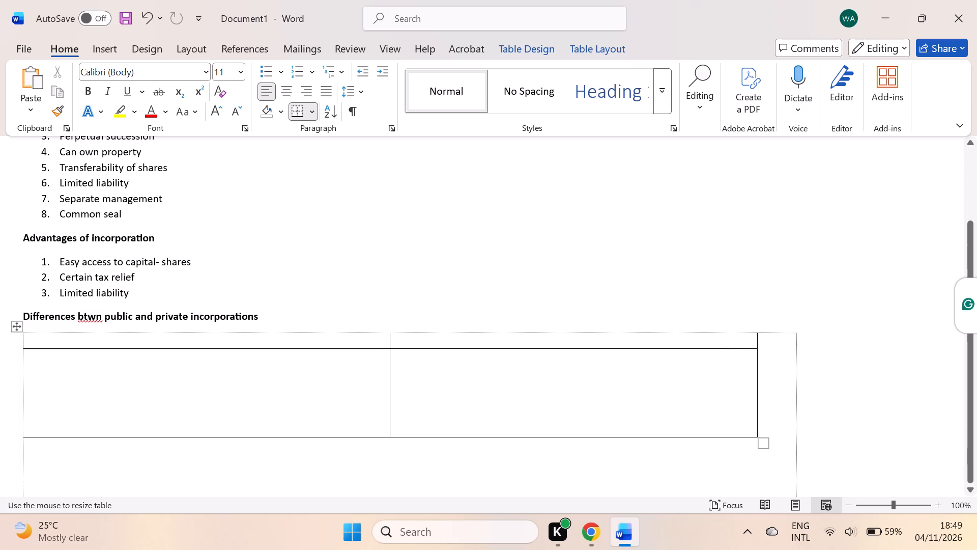
pyautogui.moveTo(797, 500); pyautogui.dragTo(845, 499)
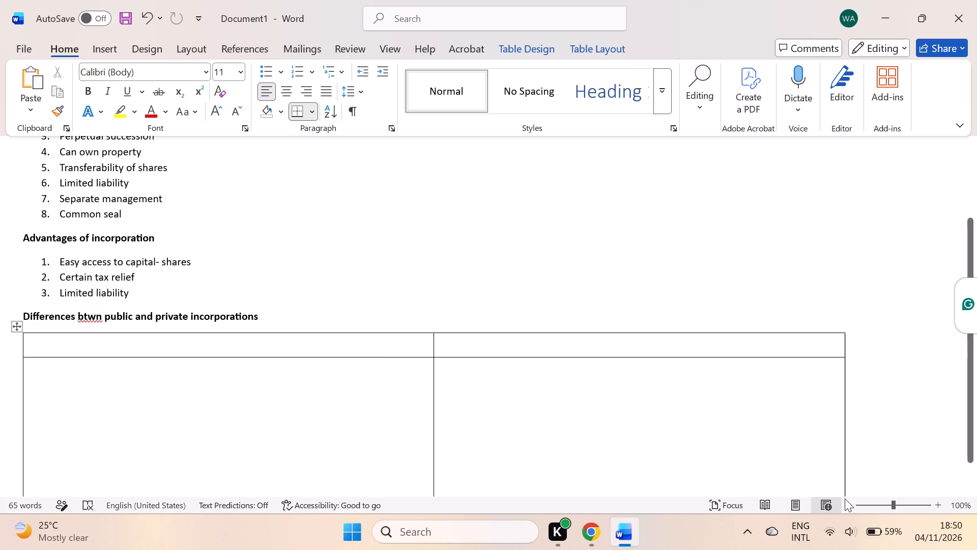
pyautogui.scroll(-2, 828, 448)
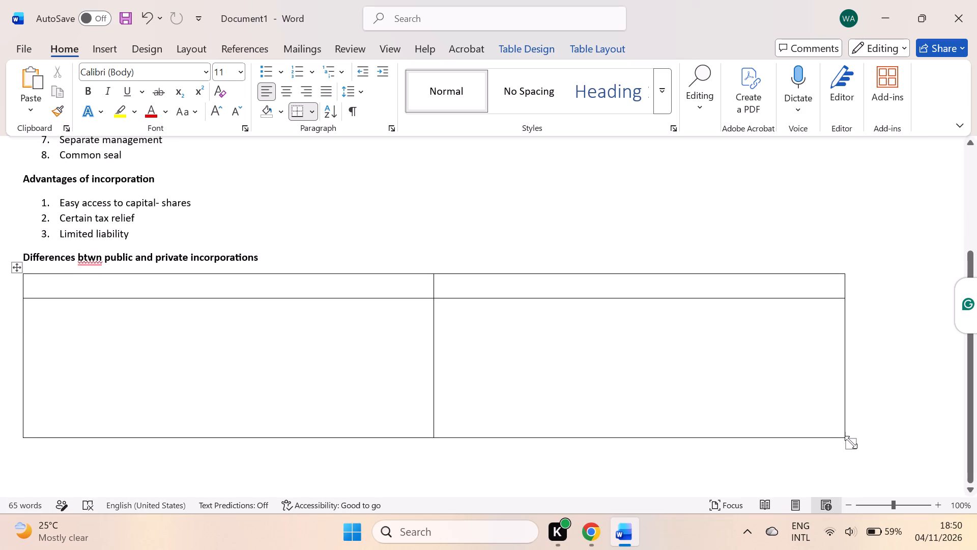
pyautogui.moveTo(852, 442); pyautogui.dragTo(879, 494)
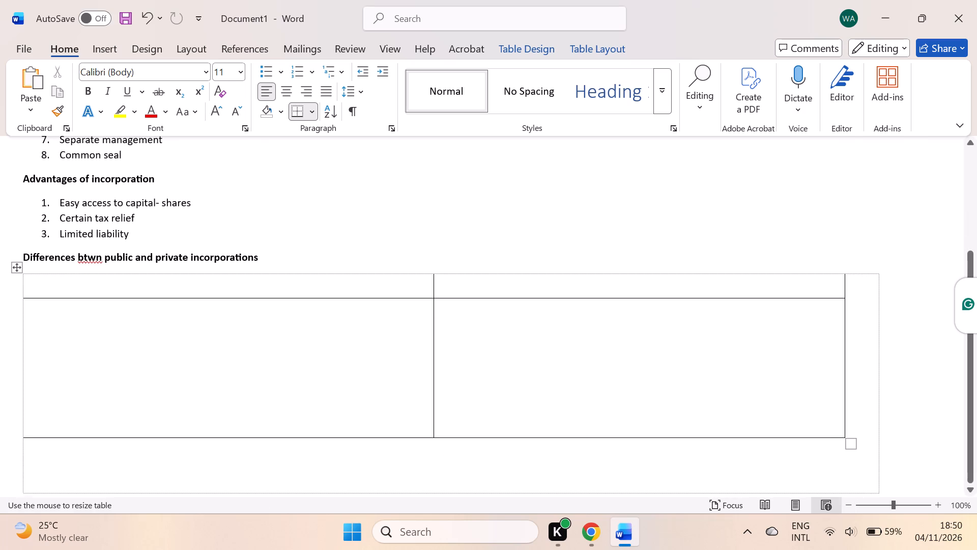
pyautogui.moveTo(879, 494); pyautogui.dragTo(879, 498)
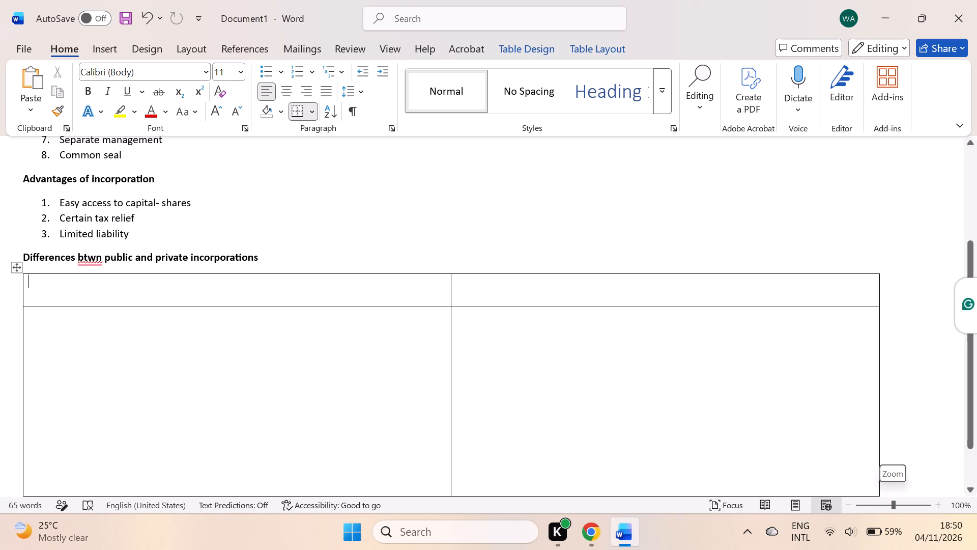
# Shrink the table's first row again to single-line height for use as a header row.
pyautogui.scroll(-2, 704, 404)
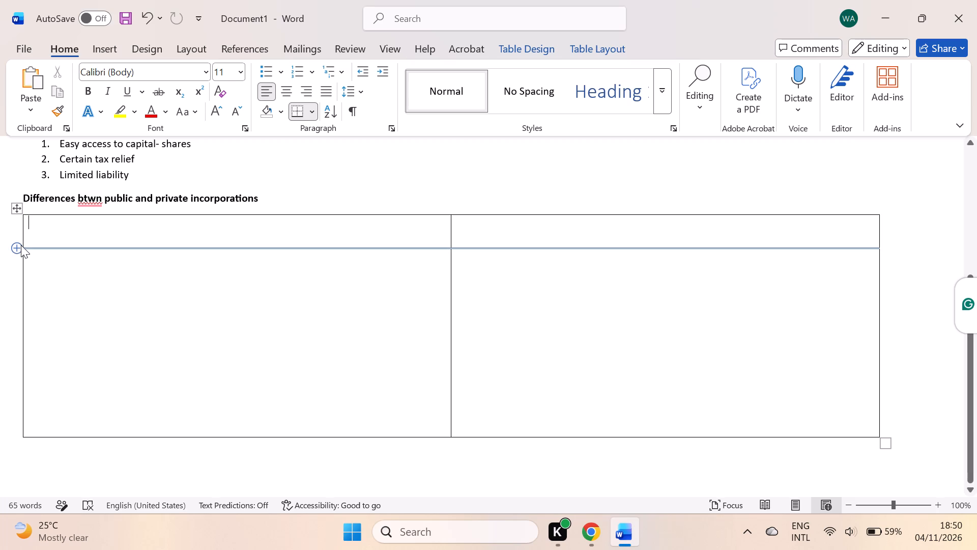
pyautogui.moveTo(21, 244); pyautogui.dragTo(22, 223)
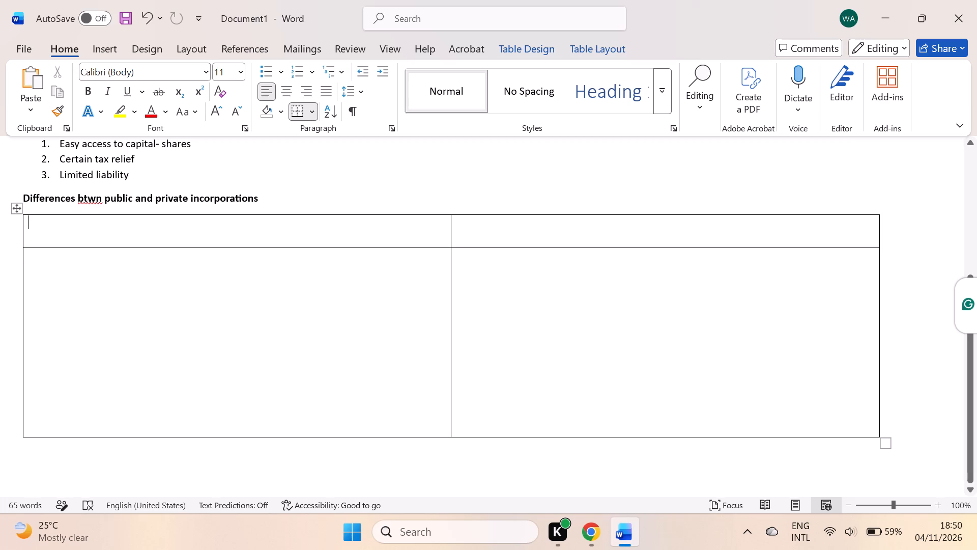
pyautogui.moveTo(22, 223); pyautogui.dragTo(27, 239)
pyautogui.moveTo(22, 245); pyautogui.dragTo(23, 235)
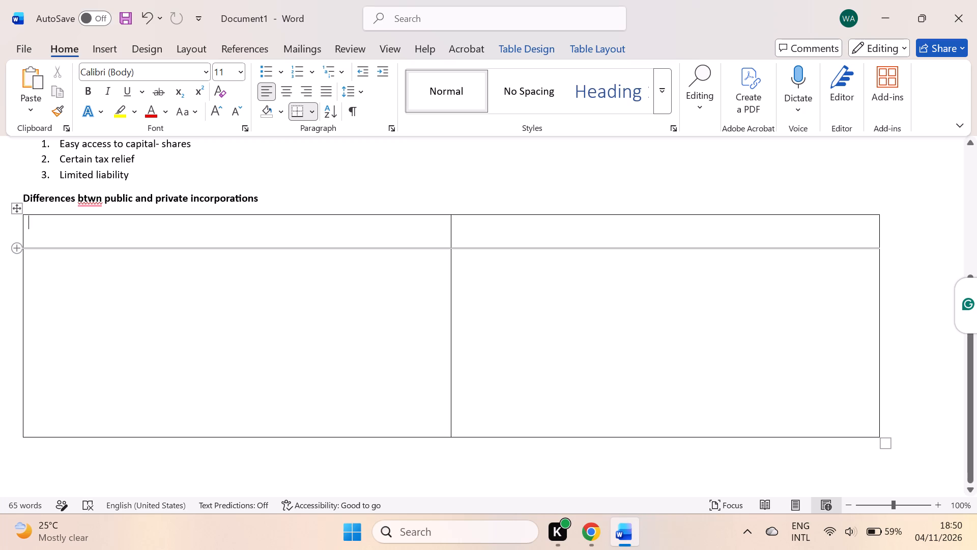
pyautogui.moveTo(18, 245); pyautogui.dragTo(18, 233)
pyautogui.moveTo(18, 233); pyautogui.dragTo(18, 231)
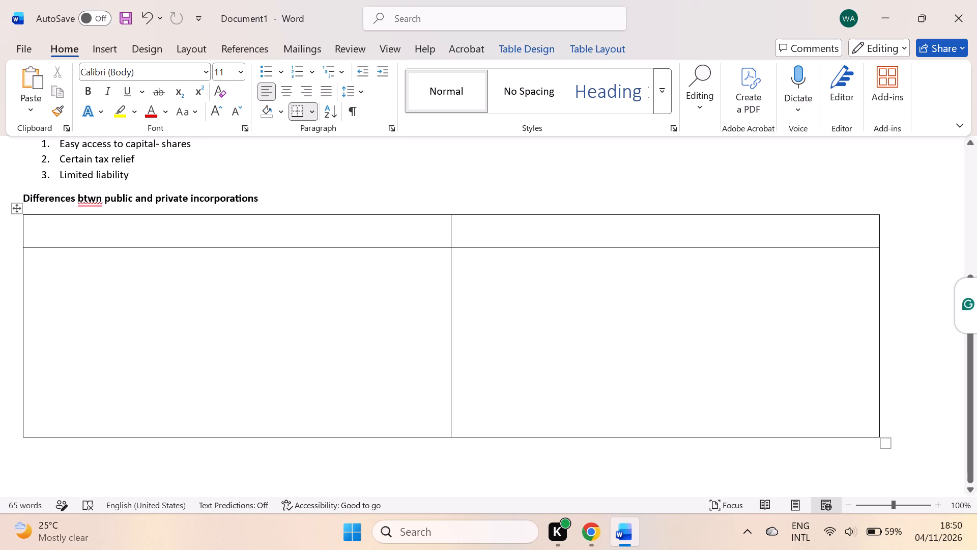
pyautogui.moveTo(31, 248); pyautogui.dragTo(32, 238)
pyautogui.moveTo(32, 238); pyautogui.dragTo(32, 233)
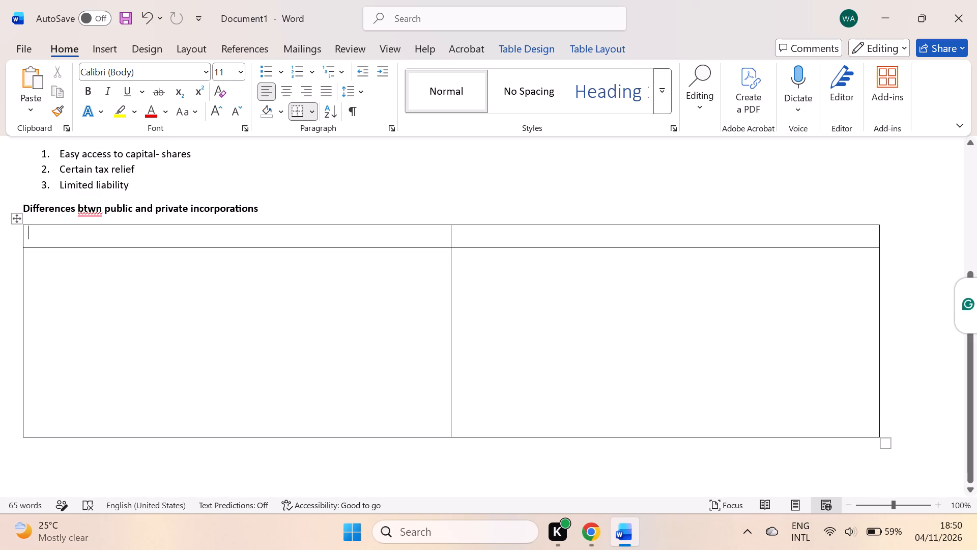
pyautogui.moveTo(32, 249); pyautogui.dragTo(32, 243)
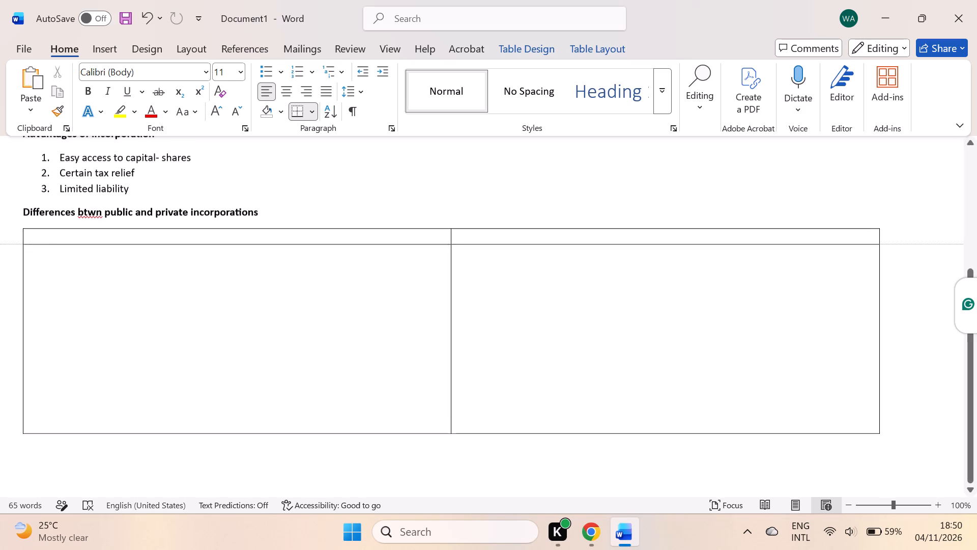
pyautogui.moveTo(32, 243); pyautogui.dragTo(32, 243)
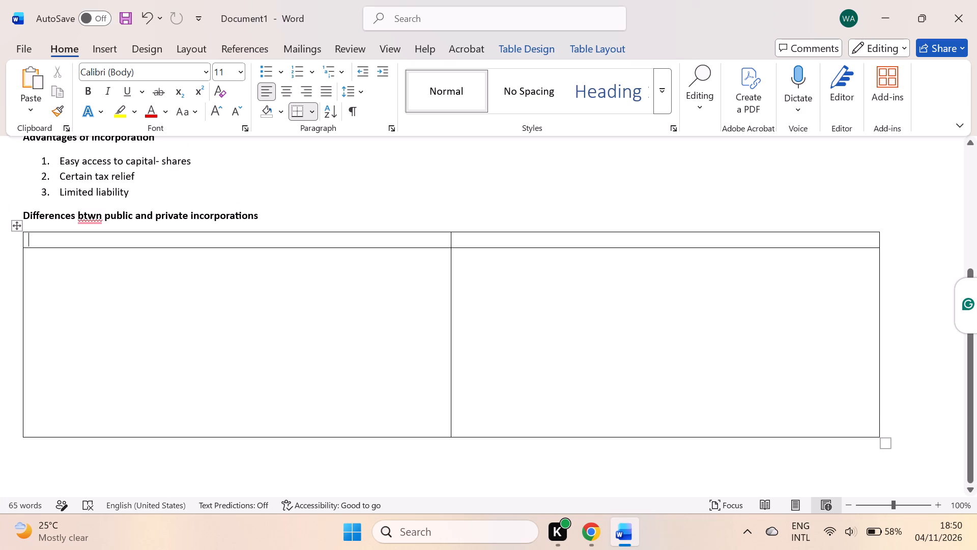
# Enter the column headings PUBLIC and PRIVATE in the first and second cells of the header row.
pyautogui.write('PUBLIC')
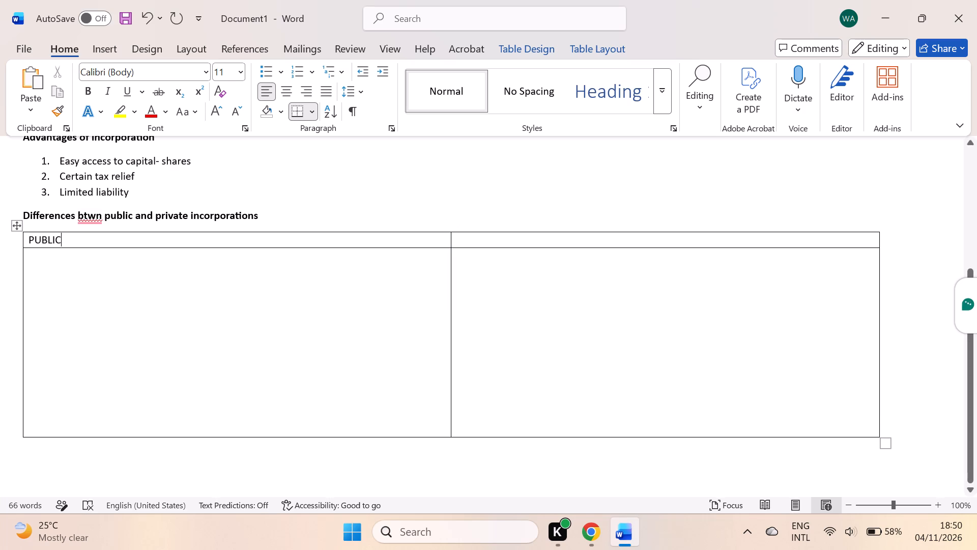
pyautogui.click(500, 235)
pyautogui.write('PRIVATE')
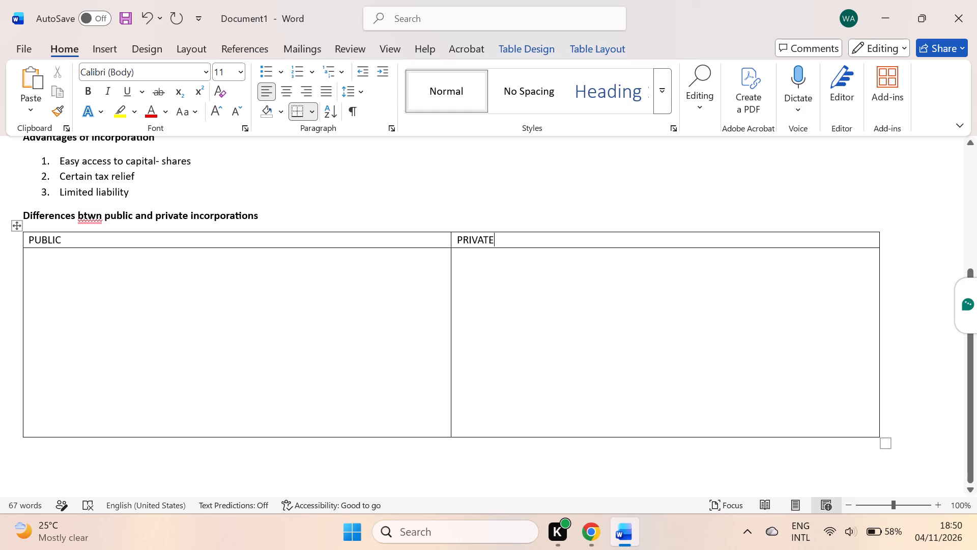
# Place the text cursor in the empty cell beneath the PUBLIC heading.
pyautogui.click(230, 295)
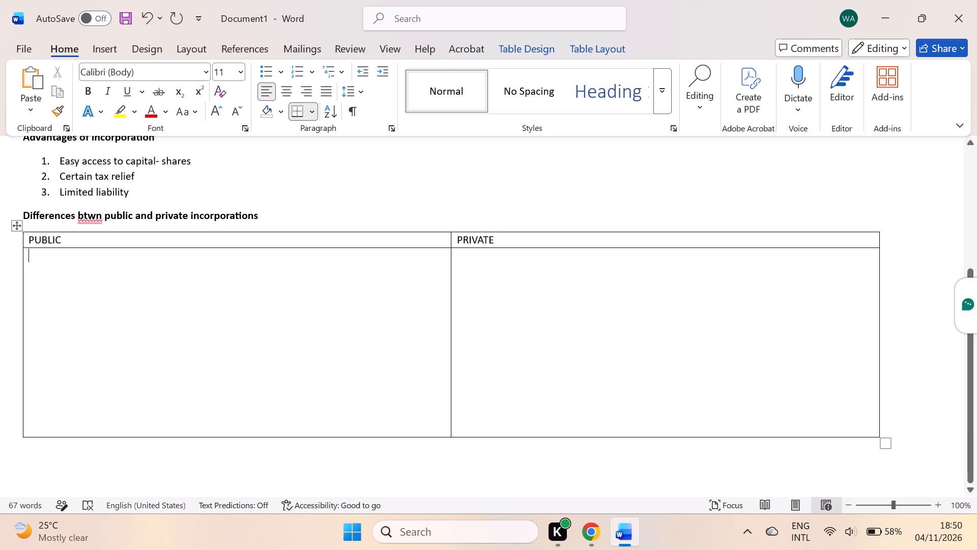
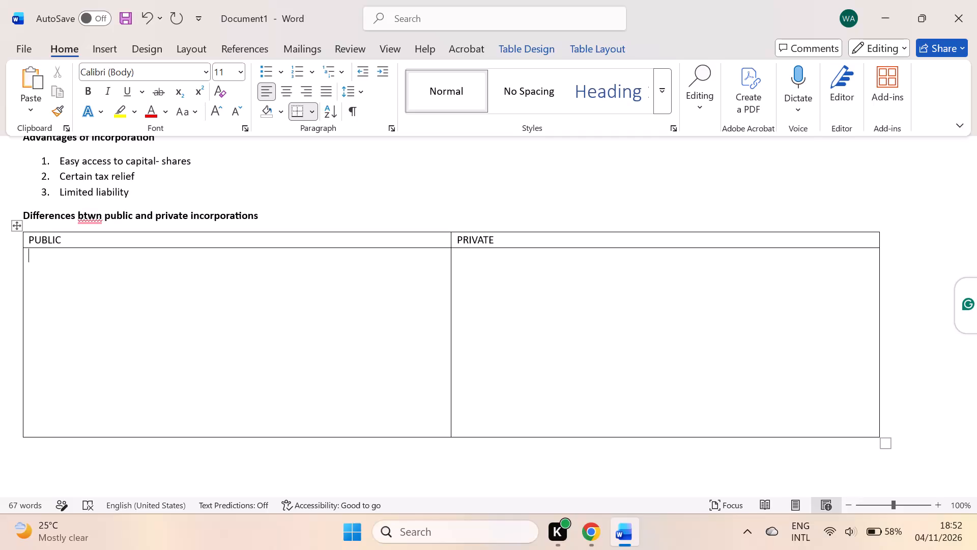
# Enter "Minimum 7 shareholders" in the cell beneath the PUBLIC heading.
pyautogui.press('m')
pyautogui.write('imum')
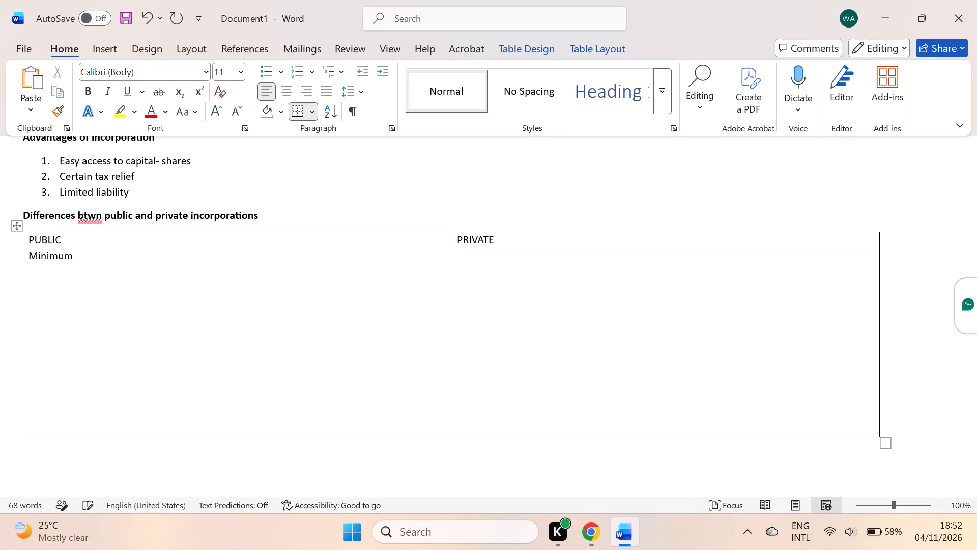
pyautogui.press('space')
pyautogui.write('7 s')
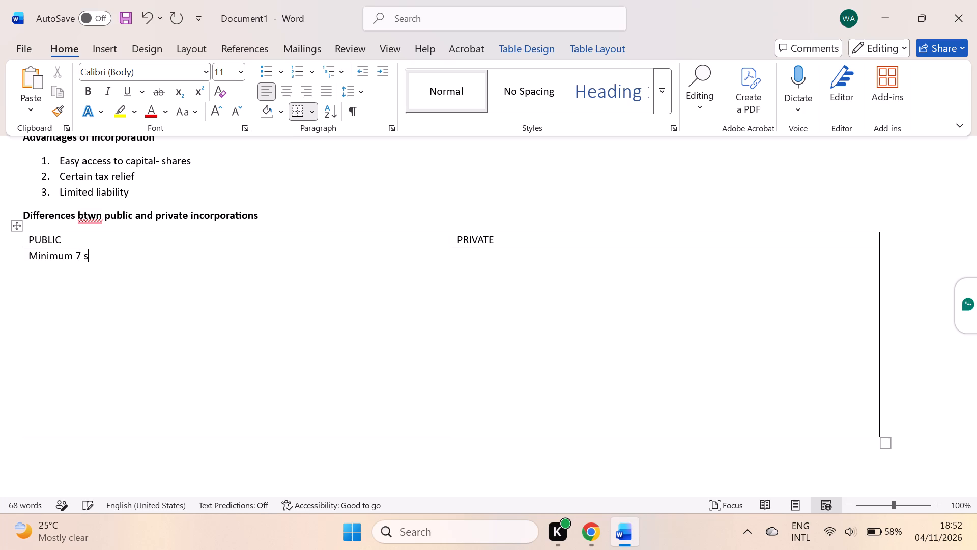
pyautogui.write('hareholders')
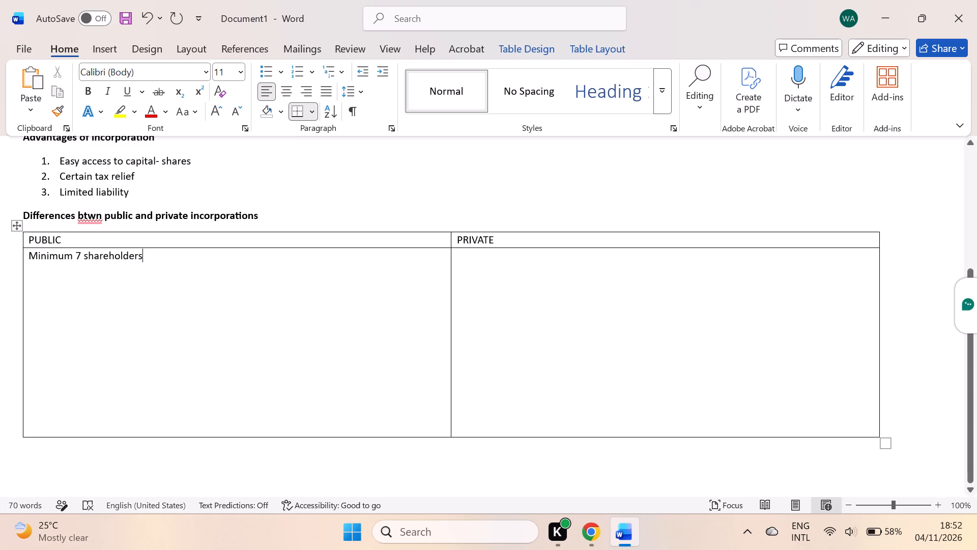
# Enter "Minimum 2 shareholder" in the cell beneath the PRIVATE heading.
pyautogui.click(507, 271)
pyautogui.write('inimum')
pyautogui.press('space')
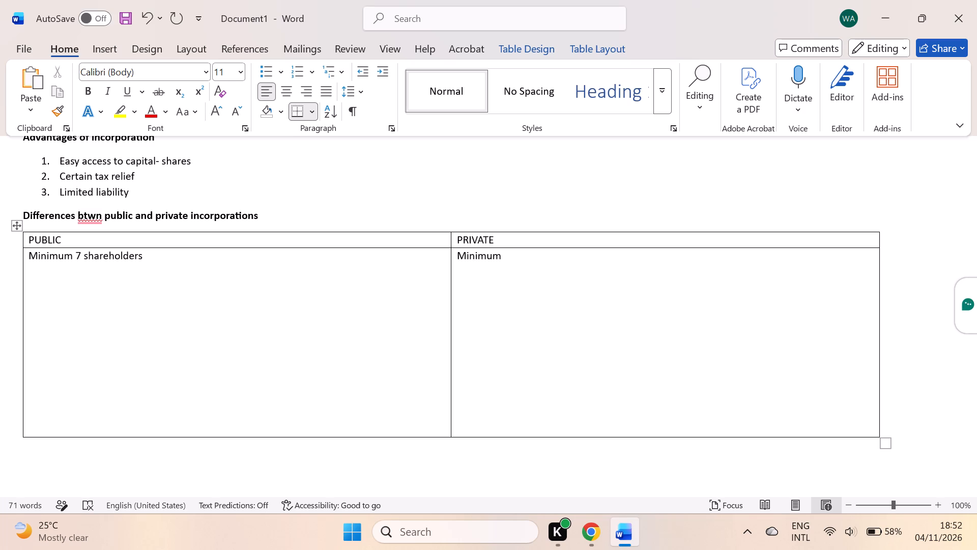
pyautogui.press('2')
pyautogui.press('space')
pyautogui.write('share')
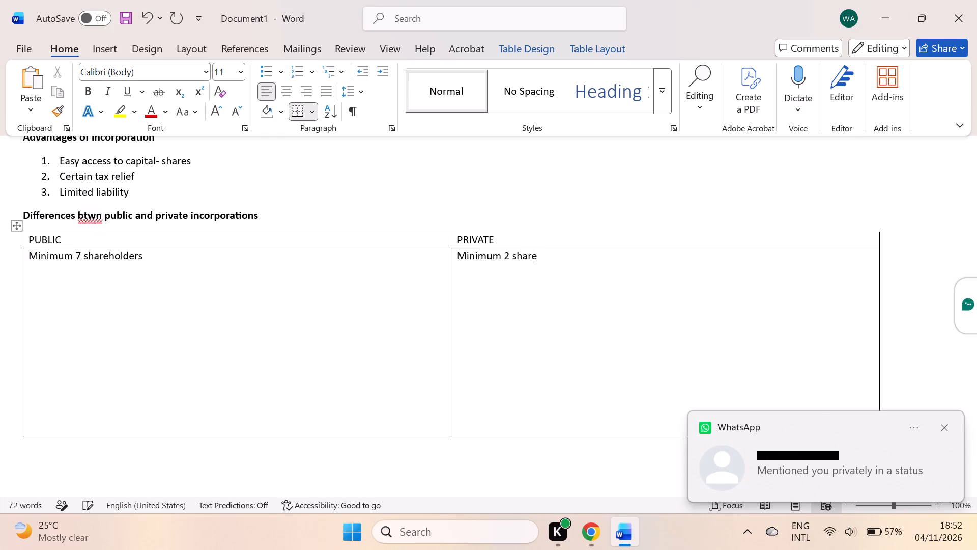
pyautogui.write('holder')
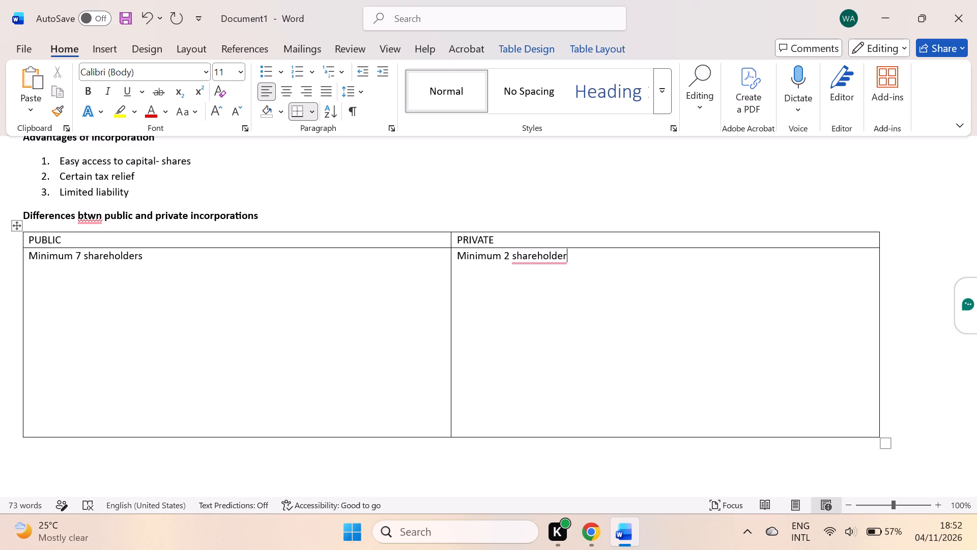
# Add a second line beneath "Minimum 7 shareholders" in the PUBLIC column, starting with the capitalised word "Infinity".
pyautogui.click(49, 277)
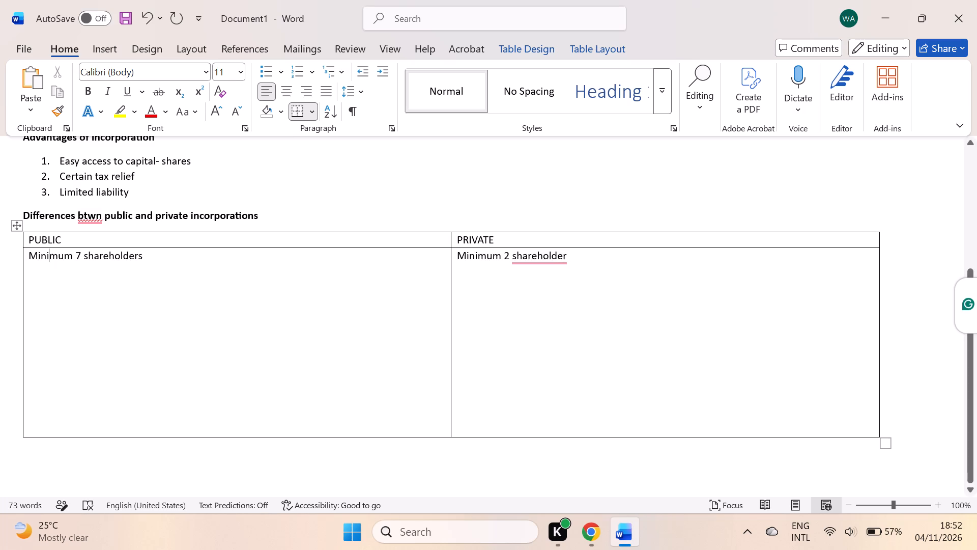
pyautogui.click(145, 260)
pyautogui.press('Return')
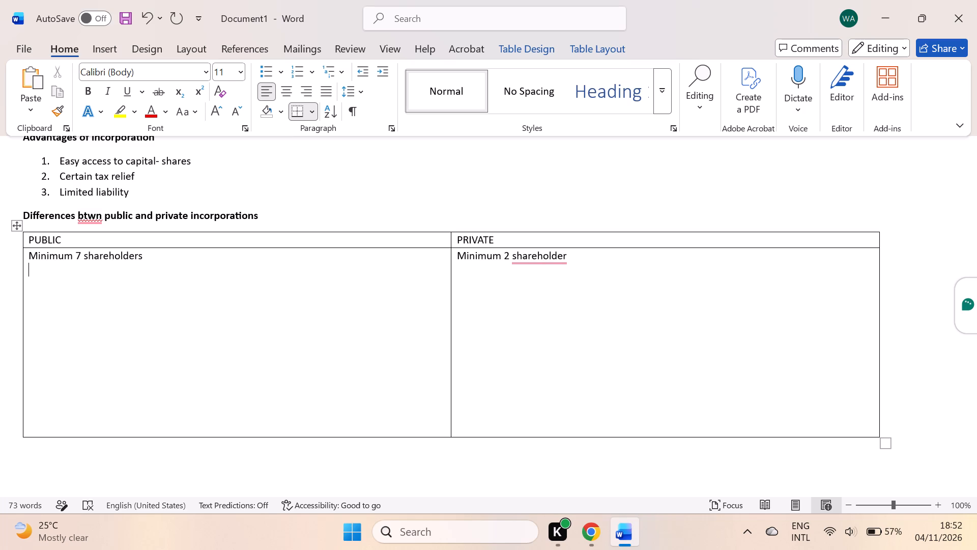
pyautogui.write('infinity')
pyautogui.click(31, 268)
pyautogui.press('BackSpace')
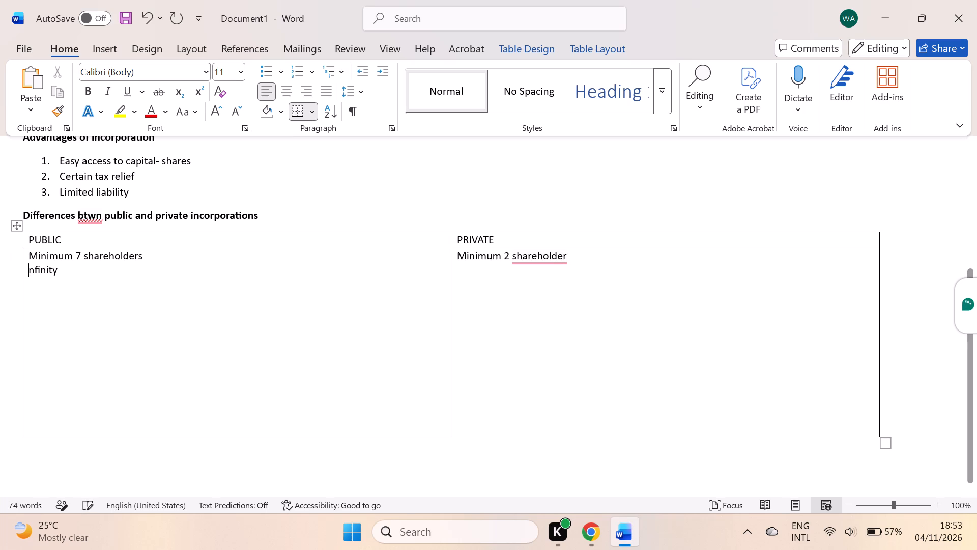
pyautogui.press('i')
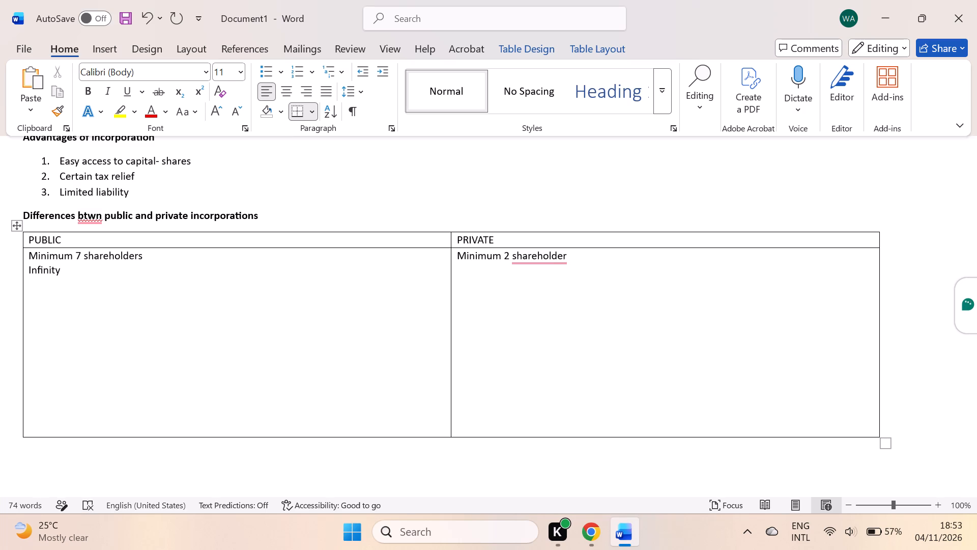
# Extend the "Infinity" line in the PUBLIC column with "maximum no. of shareholders" in lowercase.
pyautogui.click(63, 272)
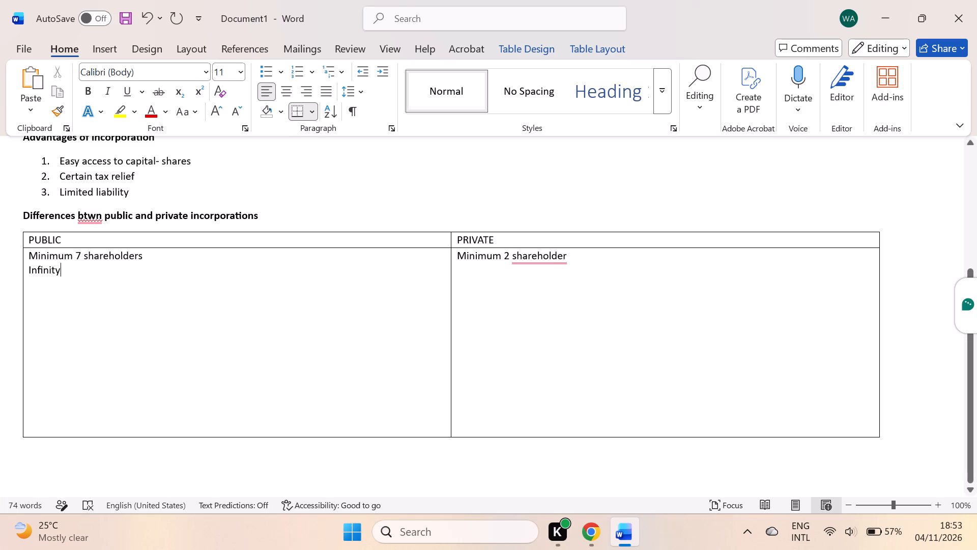
pyautogui.press('space')
pyautogui.write('MA')
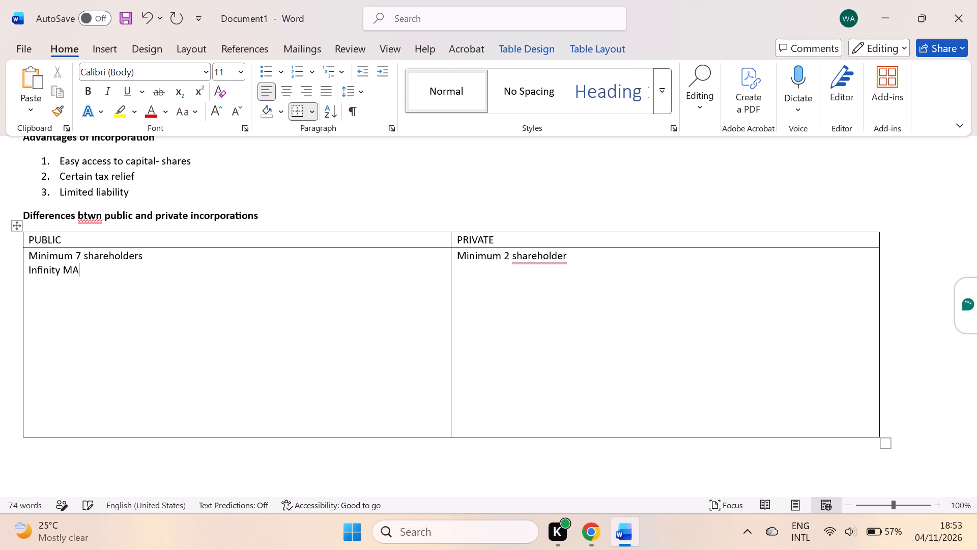
pyautogui.write('XIMUM')
pyautogui.press('BackSpace')
pyautogui.press('BackSpace')
pyautogui.press('BackSpace')
pyautogui.press('BackSpace')
pyautogui.press('BackSpace')
pyautogui.press('BackSpace')
pyautogui.press('BackSpace')
pyautogui.write('ma')
pyautogui.write('xim')
pyautogui.press('u')
pyautogui.press('m')
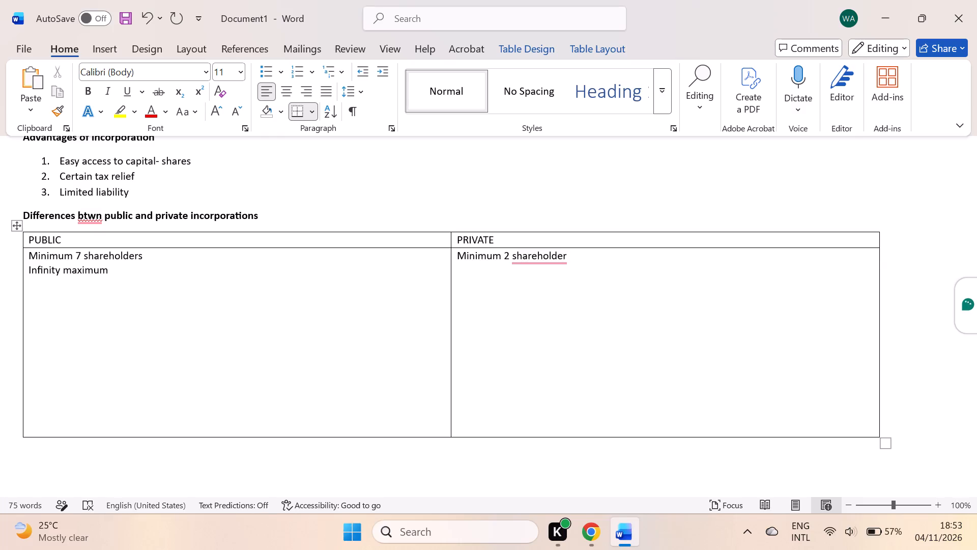
pyautogui.press('space')
pyautogui.write('no. of shareholders')
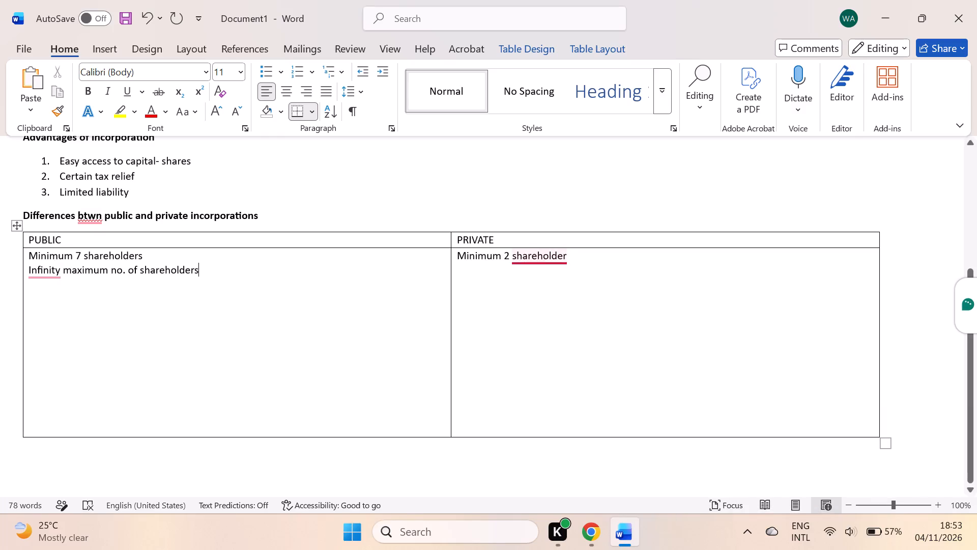
# Correct "shareholder" to the suggested plural "shareholders" in the PRIVATE column.
pyautogui.click(578, 292)
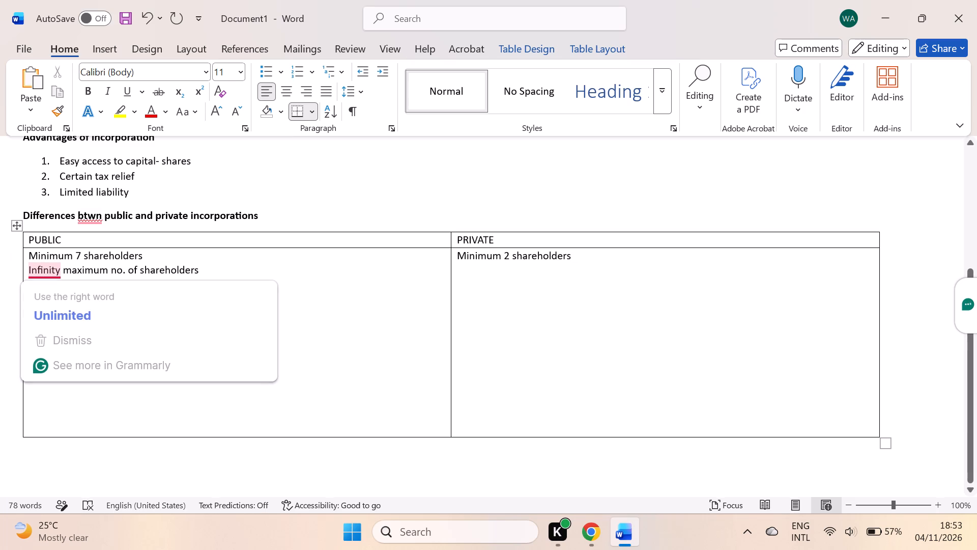
# Reword the second PUBLIC line as "Unlimited no. of shareholders", using the suggested replacement for "Infinity" and removing "maximum".
pyautogui.click(69, 320)
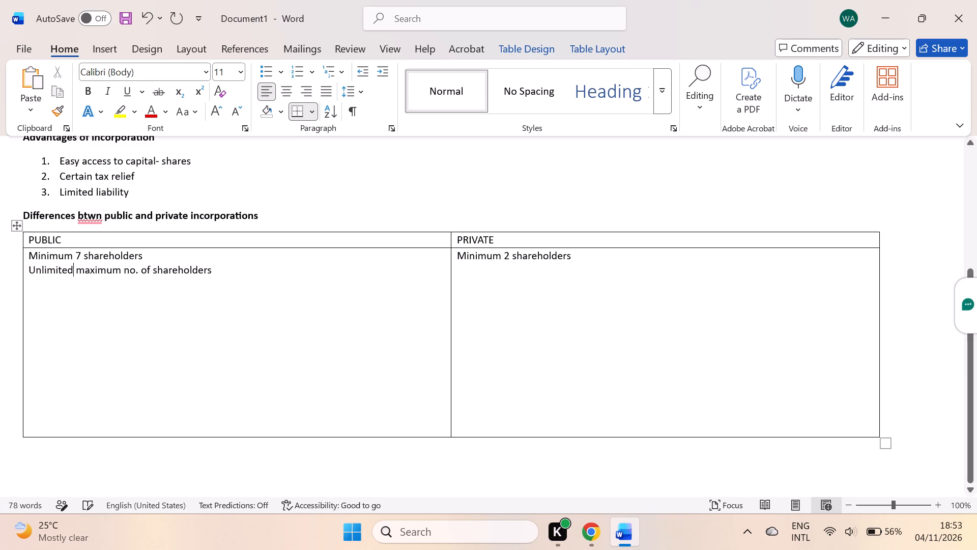
pyautogui.click(123, 270)
pyautogui.press('BackSpace')
pyautogui.press('BackSpace')
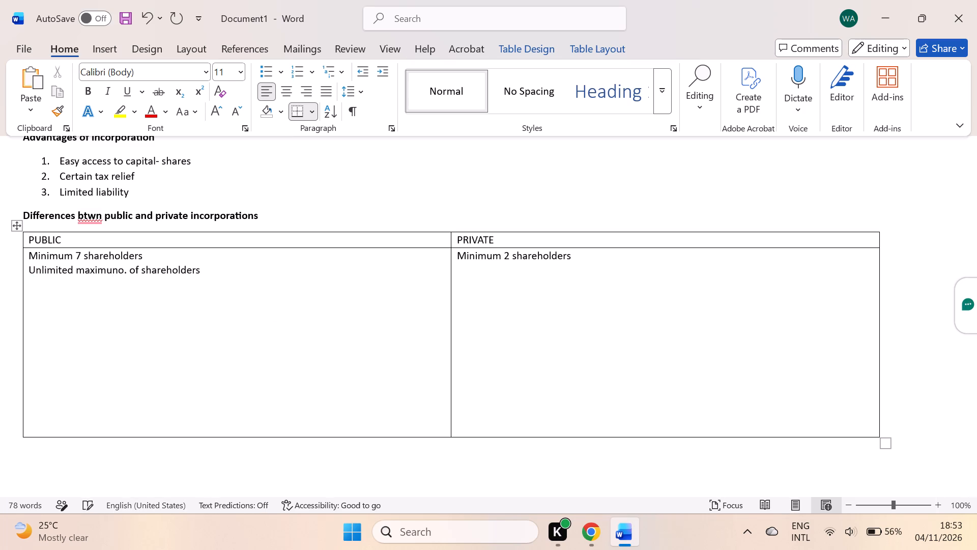
pyautogui.press('BackSpace')
pyautogui.press('BackSpace')
pyautogui.press('BackSpace')
pyautogui.press('BackSpace')
pyautogui.press('BackSpace')
pyautogui.press('BackSpace')
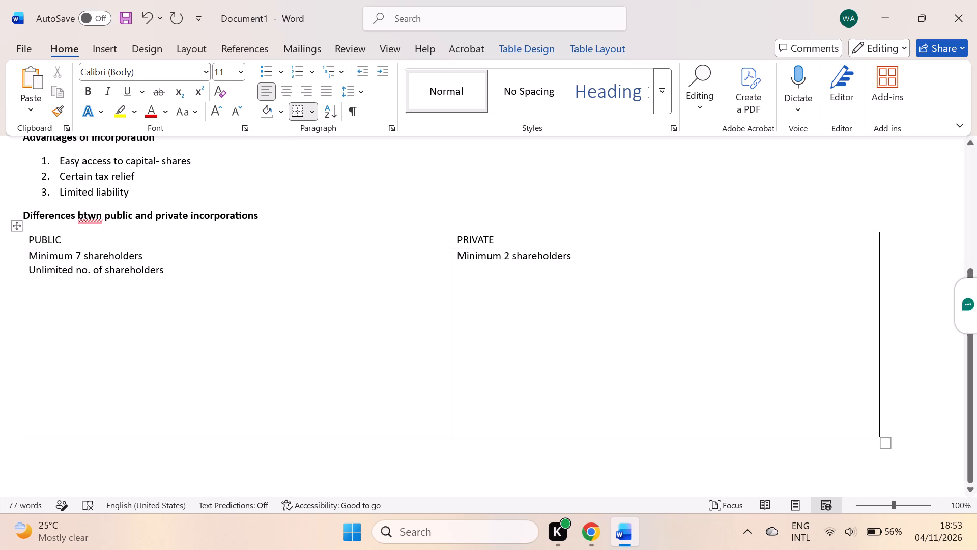
# Add "Maximum 50 shareholders" on a new line beneath "Minimum 2 shareholders" in the PRIVATE column.
pyautogui.click(473, 281)
pyautogui.click(581, 258)
pyautogui.press('Return')
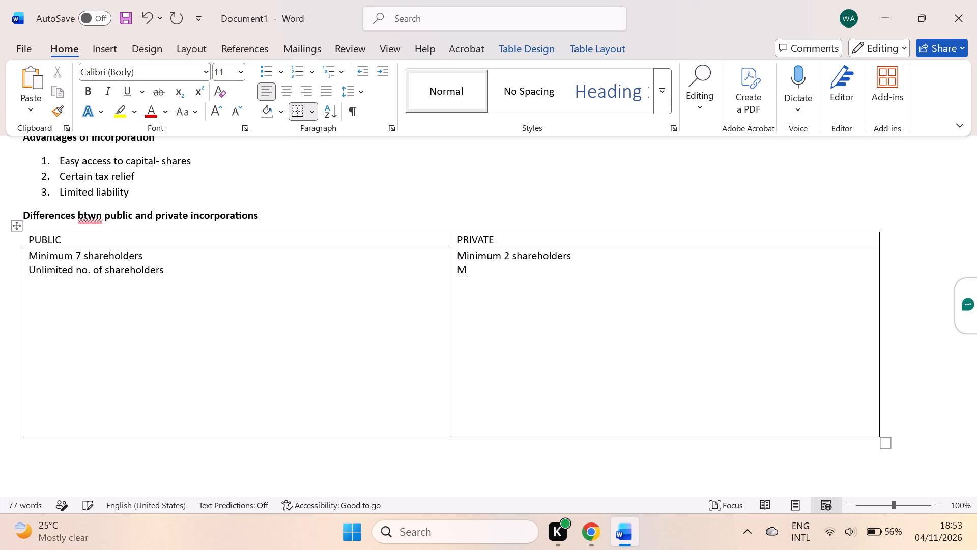
pyautogui.press('a')
pyautogui.write('ximum')
pyautogui.press('space')
pyautogui.write('50')
pyautogui.press('space')
pyautogui.write('shareholders')
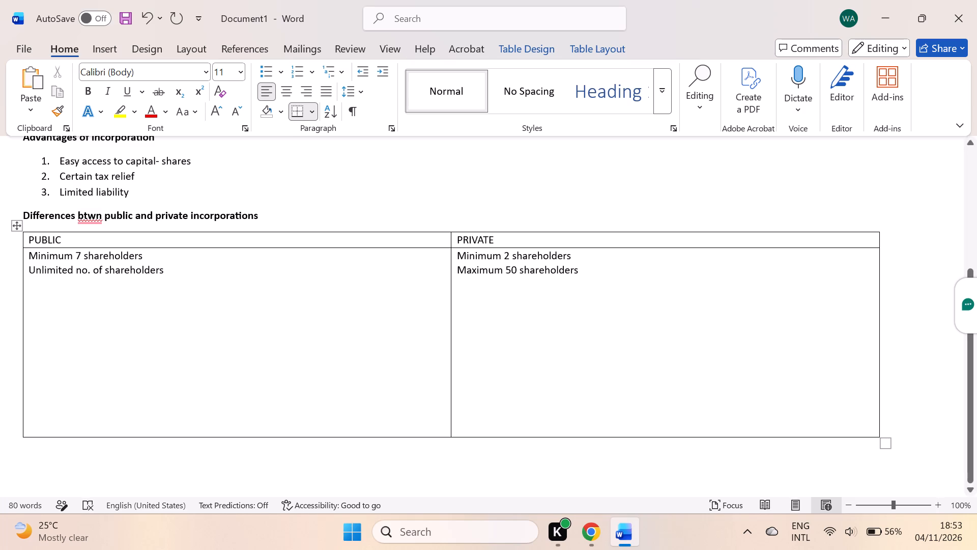
# Add the line "Certificate of incorporation $ trading to commence" beneath "Unlimited no. of shareholders" in the PUBLIC column.
pyautogui.click(183, 272)
pyautogui.press('Return')
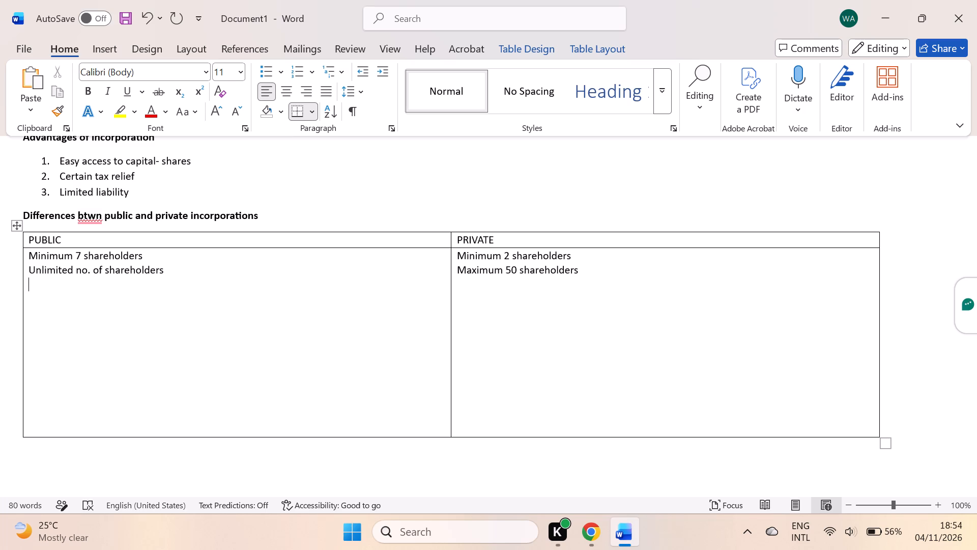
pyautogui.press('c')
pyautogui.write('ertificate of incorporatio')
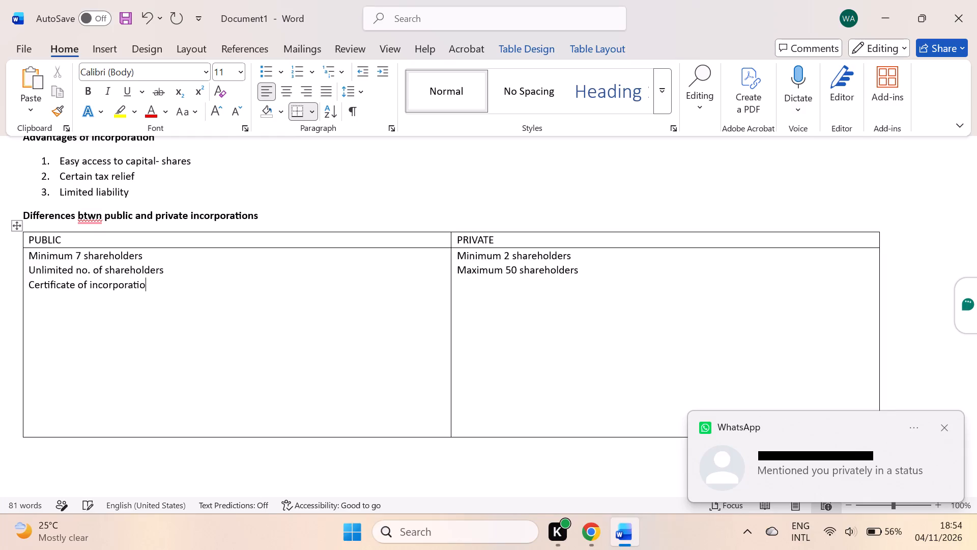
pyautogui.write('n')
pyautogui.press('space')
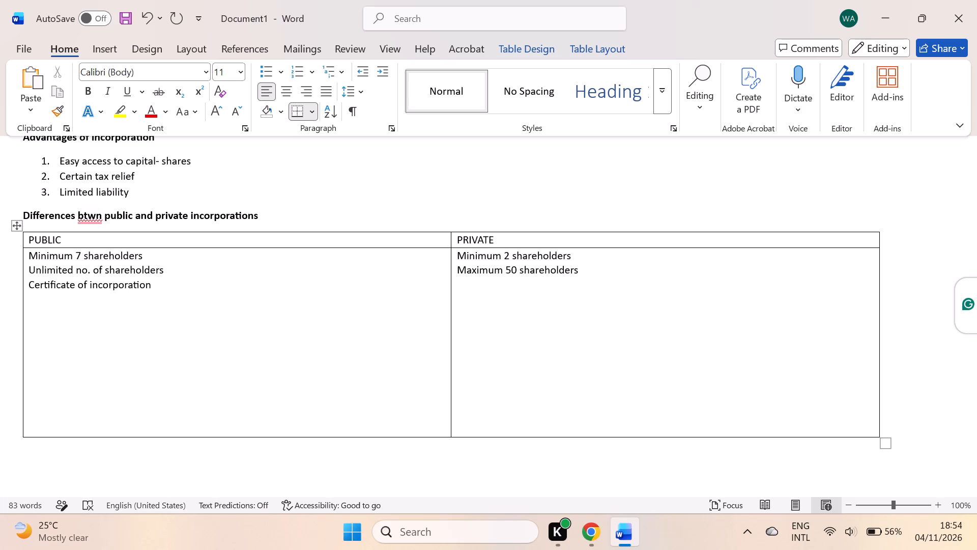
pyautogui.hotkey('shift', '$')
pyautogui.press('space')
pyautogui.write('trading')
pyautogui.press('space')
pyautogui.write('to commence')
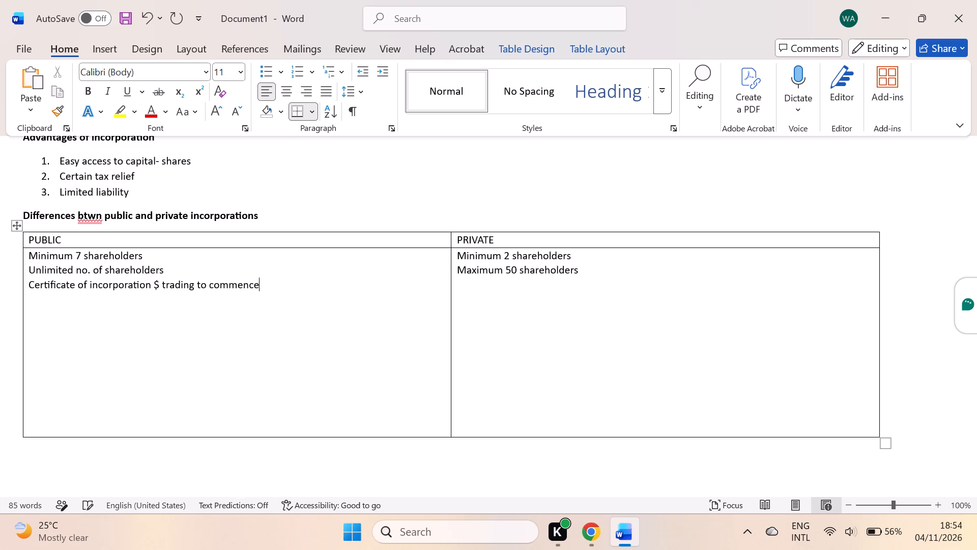
# Start a new line reading "Only certificate of incor" beneath "Maximum 50 shareholders" in the PRIVATE column.
pyautogui.click(473, 293)
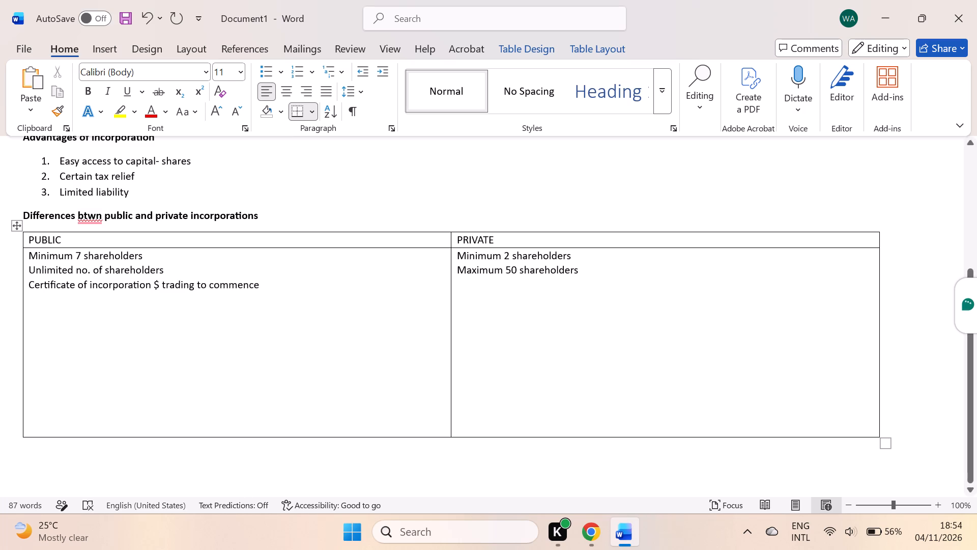
pyautogui.click(585, 272)
pyautogui.press('Return')
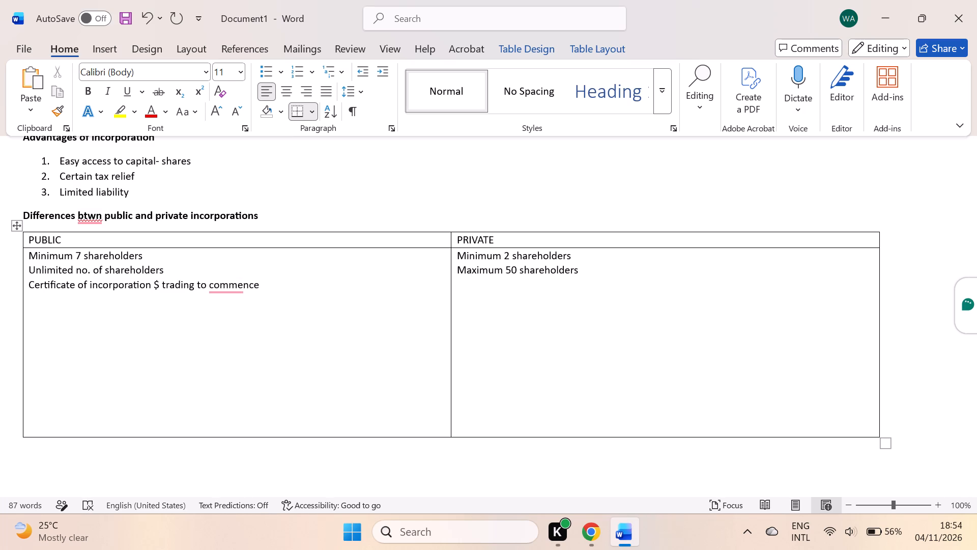
pyautogui.press('o')
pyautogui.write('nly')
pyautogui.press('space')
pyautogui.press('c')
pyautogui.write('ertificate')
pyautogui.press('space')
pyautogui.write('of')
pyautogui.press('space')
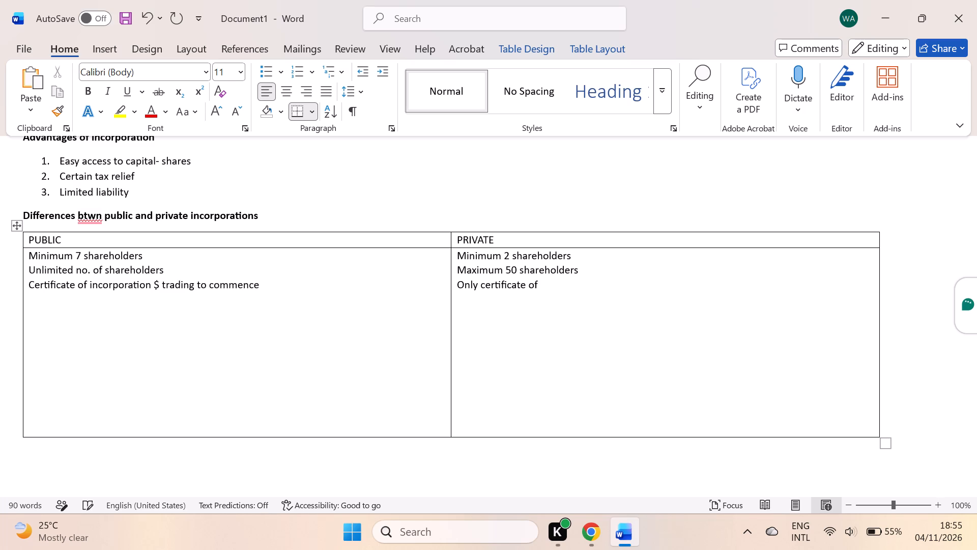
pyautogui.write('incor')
# Complete the third PRIVATE line so it reads "Only certificate of incorporation needed".
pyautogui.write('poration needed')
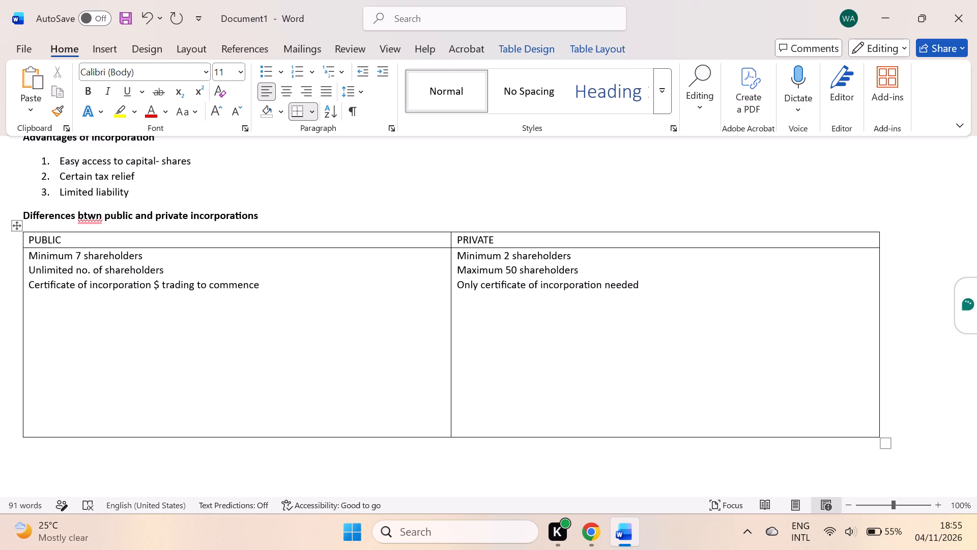
# Start a new line beneath "Certificate of incorporation $ trading to commence" in the PUBLIC column.
pyautogui.click(310, 283)
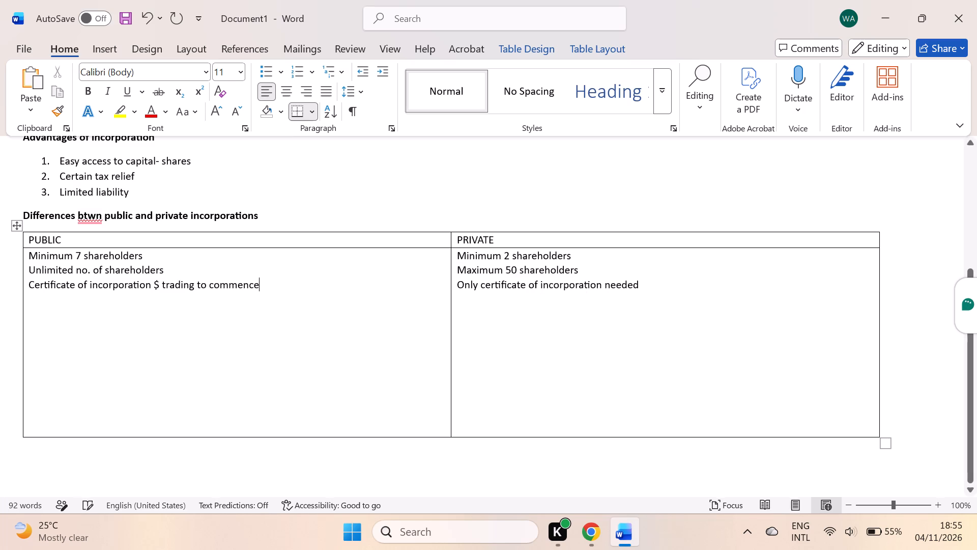
pyautogui.press('Return')
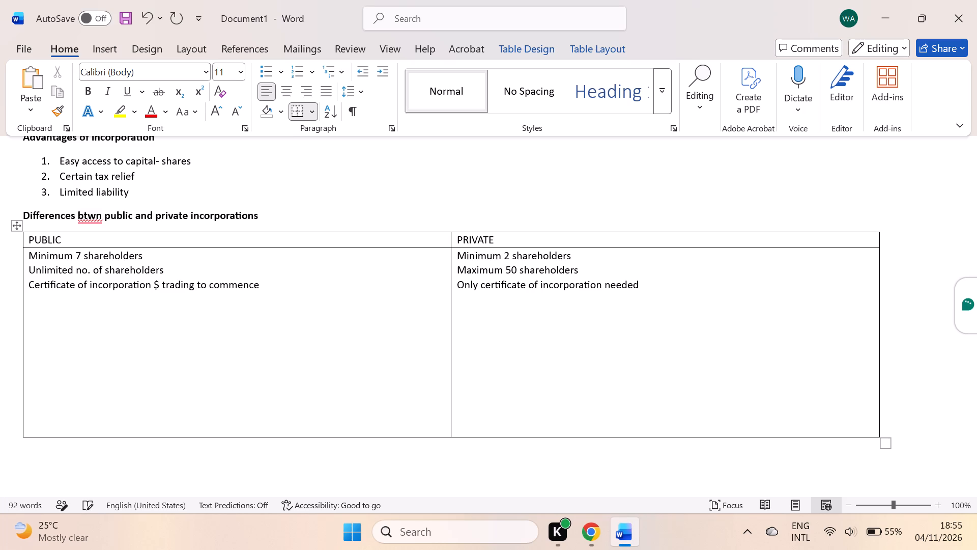
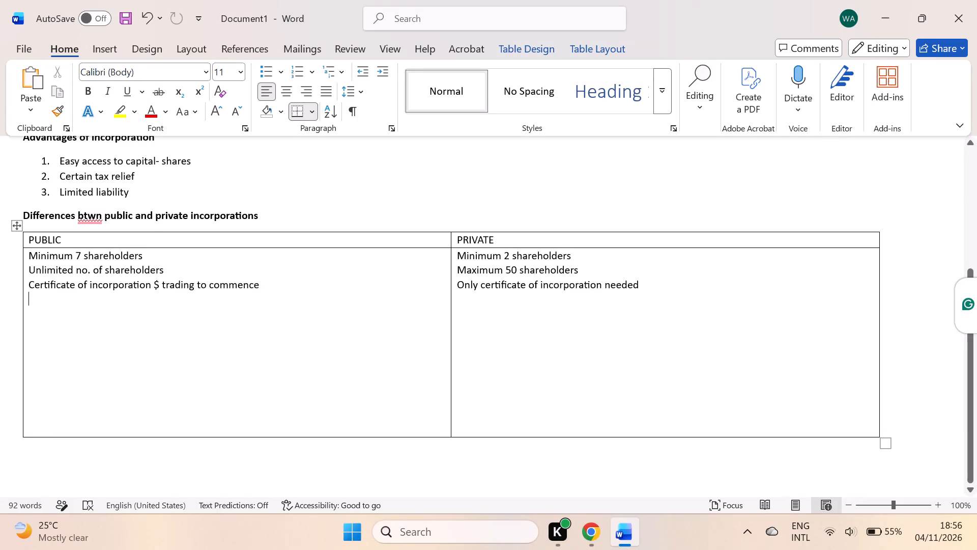
# Add "Easy transfer of shares" on a new line beneath "Certificate of incorporation $ trading to commence" in the PUBLIC column.
pyautogui.click(281, 288)
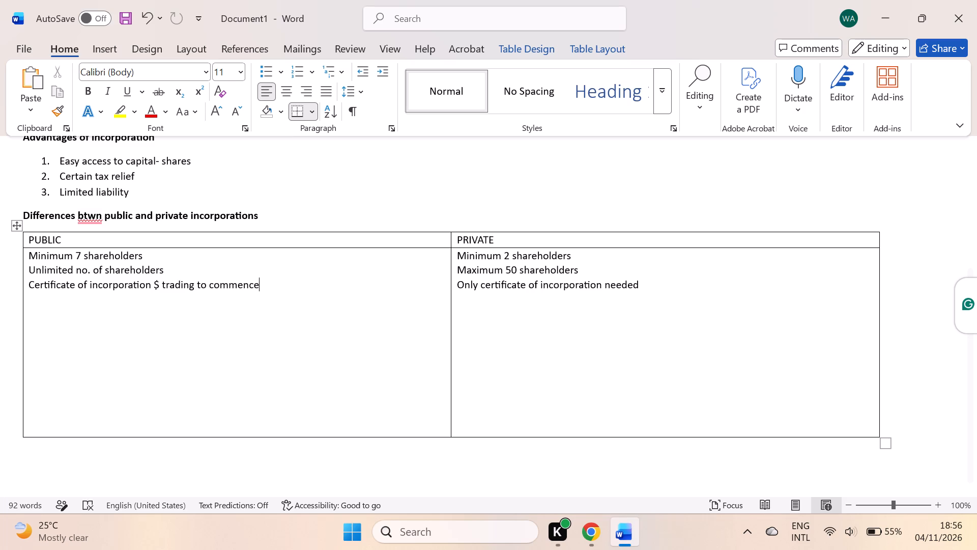
pyautogui.press('Return')
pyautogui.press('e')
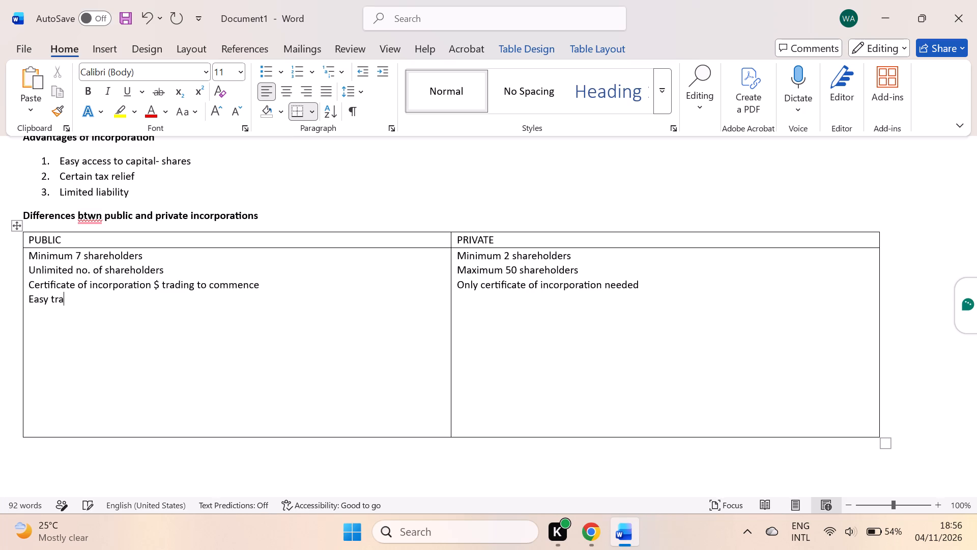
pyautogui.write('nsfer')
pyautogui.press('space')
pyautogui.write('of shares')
# Place the text cursor at the end of "Only certificate of incorporation needed" in the PRIVATE column.
pyautogui.click(659, 283)
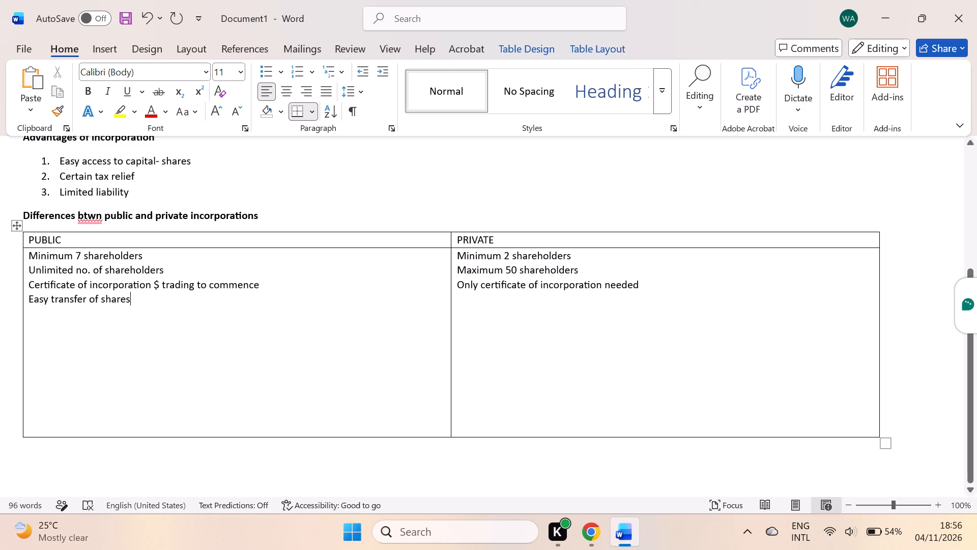
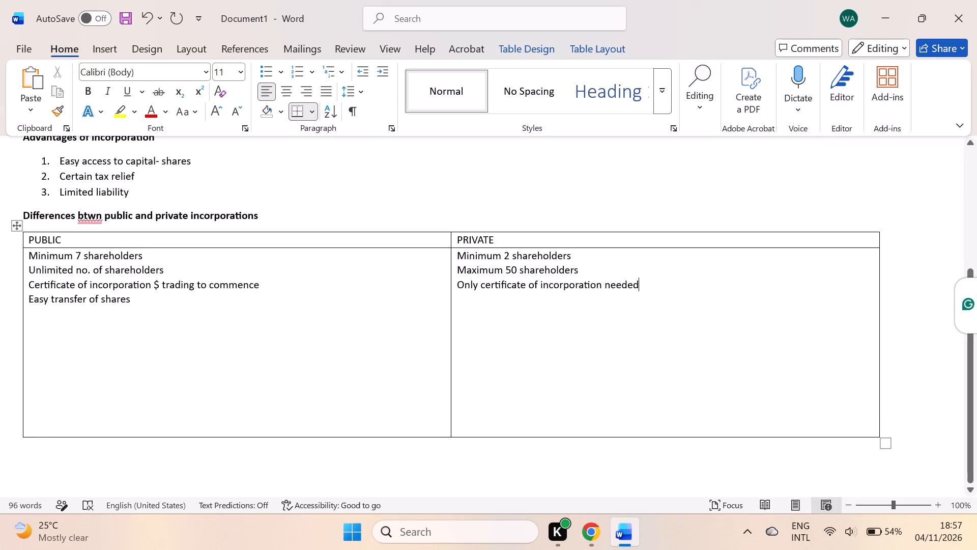
# Start a new line reading "Limited tra" beneath "Only certificate of incorporation needed" in the PRIVATE column.
pyautogui.press('Return')
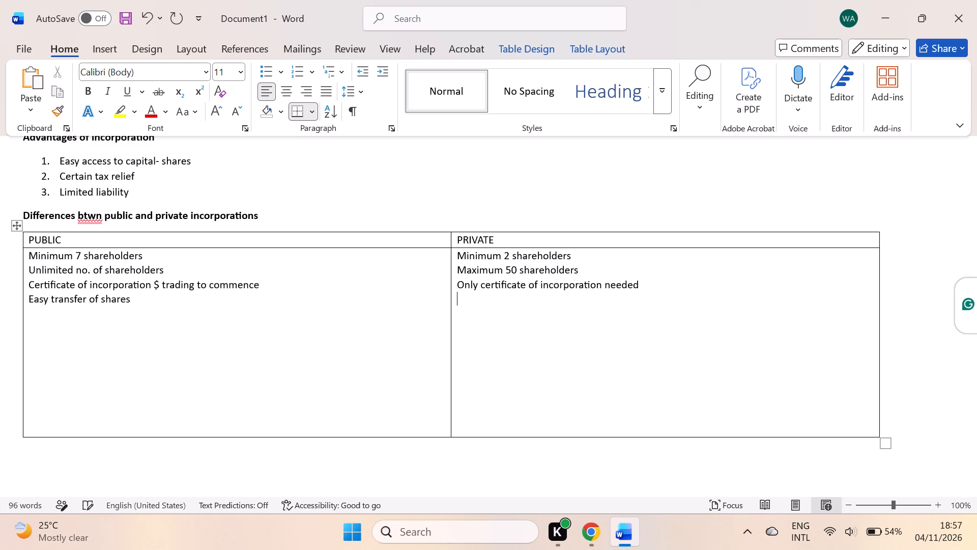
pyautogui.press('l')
# Complete the line beneath "Only certificate of incorporation needed" in the PRIVATE column as "Limited transfer of shares".
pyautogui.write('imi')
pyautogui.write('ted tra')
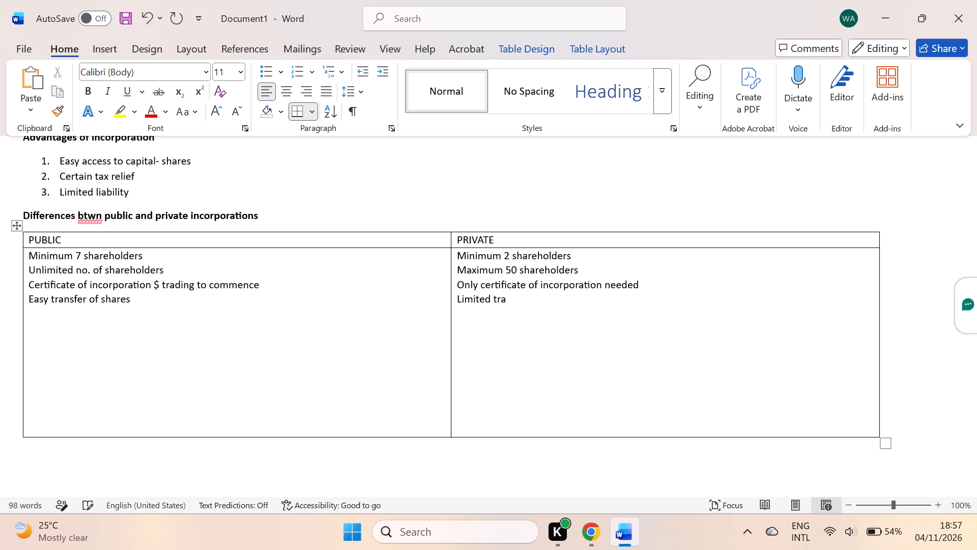
pyautogui.write('nsfer')
pyautogui.press('space')
pyautogui.write('og')
pyautogui.press('BackSpace')
pyautogui.write('f shares')
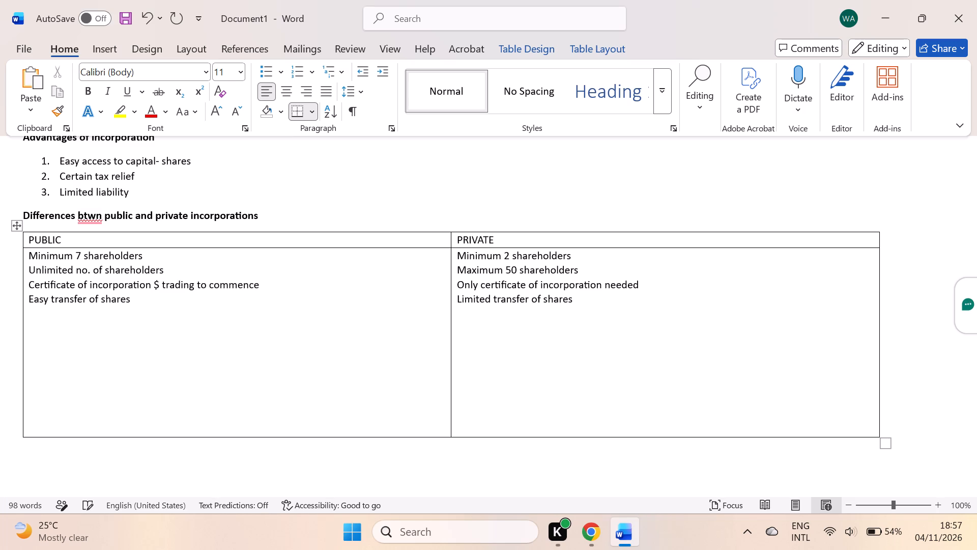
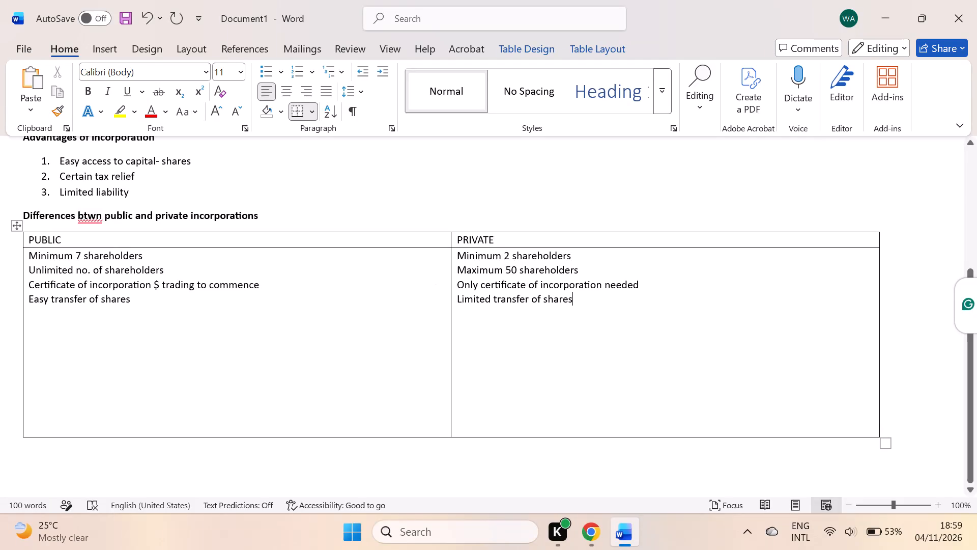
# Place the text cursor at the end of "Easy transfer of shares" in the PUBLIC column to continue the list.
pyautogui.click(136, 300)
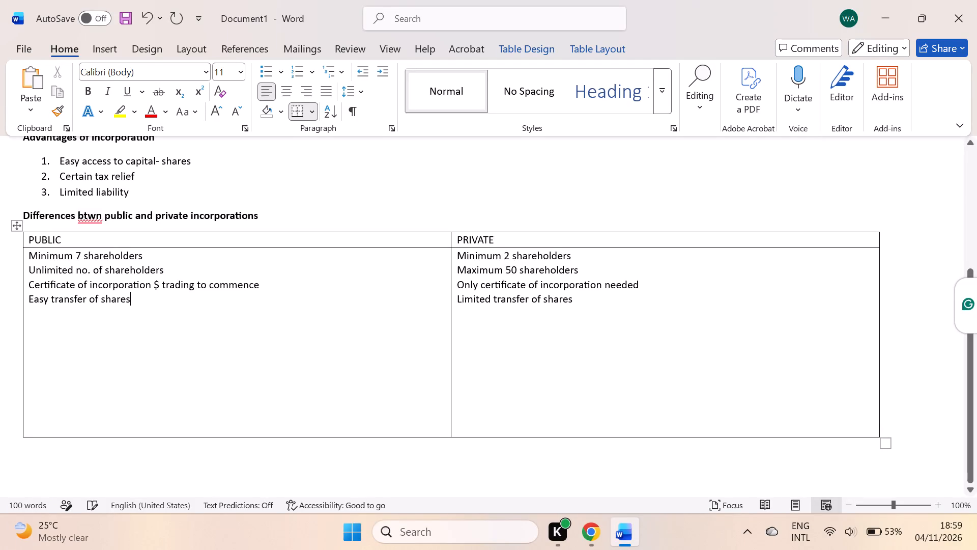
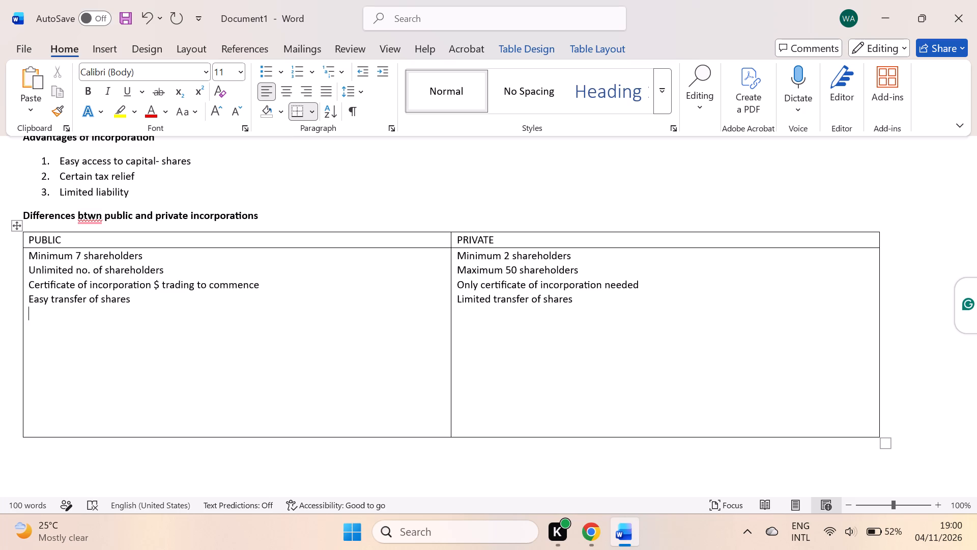
# Add "Have only LTD in their name" beneath "Easy transfer of shares" in the PUBLIC column.
pyautogui.write('HA')
pyautogui.press('BackSpace')
pyautogui.write('ave')
pyautogui.press('space')
pyautogui.write('only')
pyautogui.press('space')
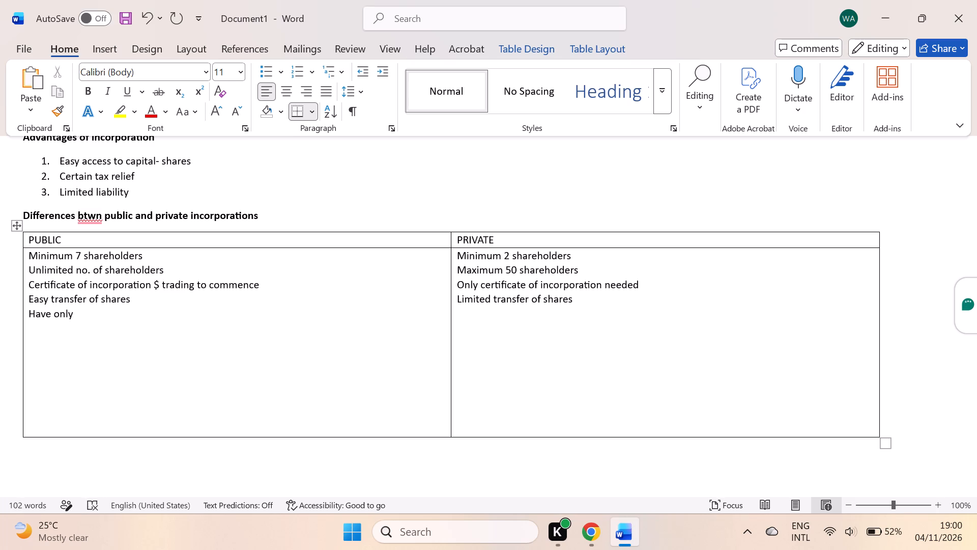
pyautogui.press('l')
pyautogui.write('TD')
pyautogui.press('space')
pyautogui.write('in their n')
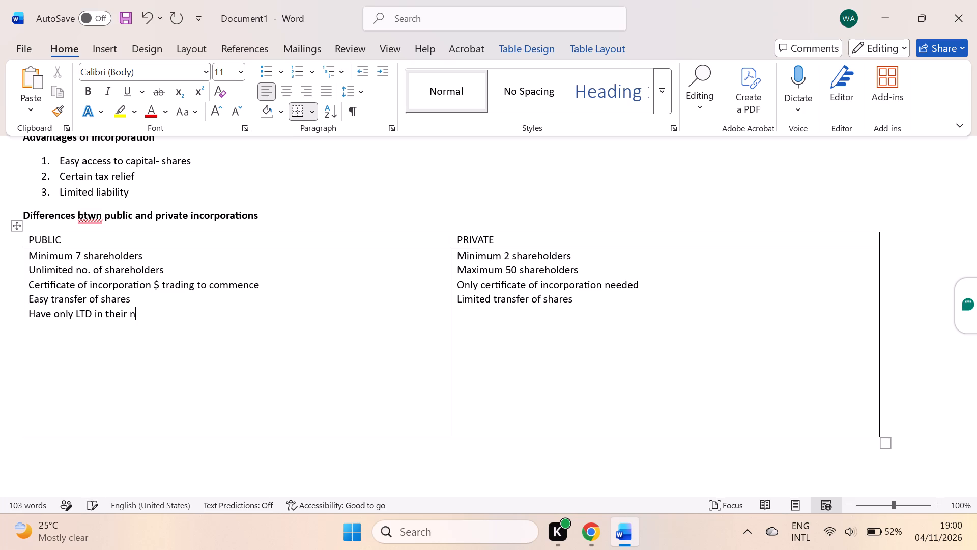
pyautogui.write('ame')
# Add the line "Must have Private ltd in their name" beneath "Limited transfer of shares" in the PRIVATE column.
pyautogui.click(589, 296)
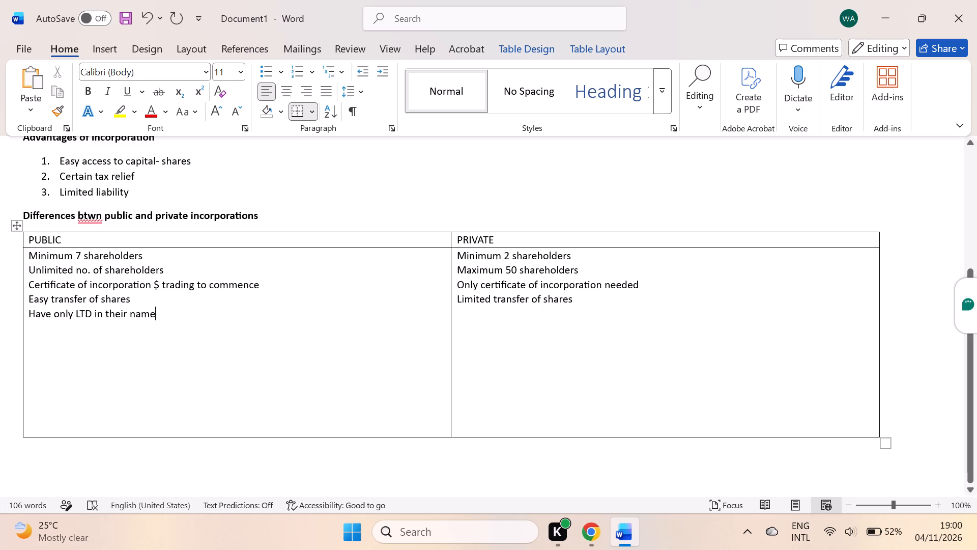
pyautogui.press('Return')
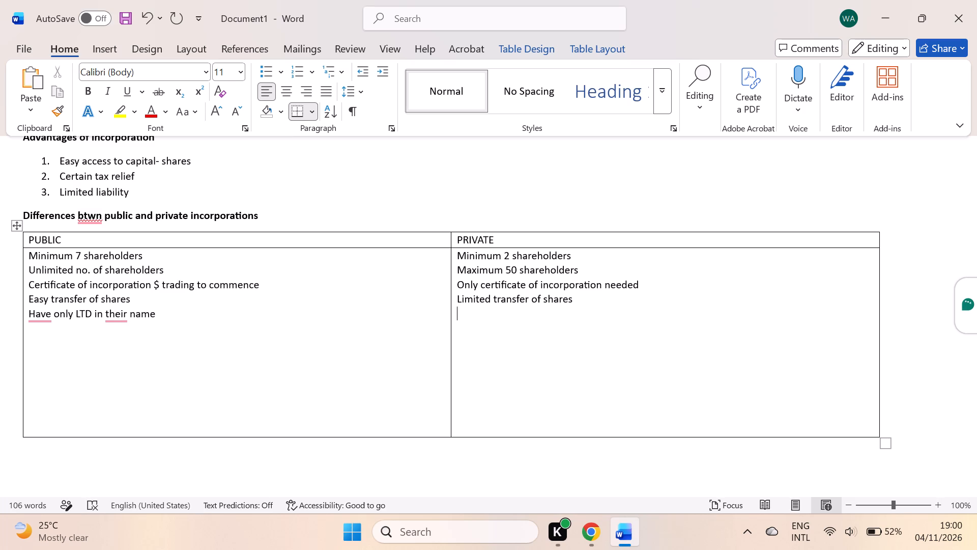
pyautogui.press('m')
pyautogui.write('ust have')
pyautogui.press('space')
pyautogui.press('p')
pyautogui.write('rivate t')
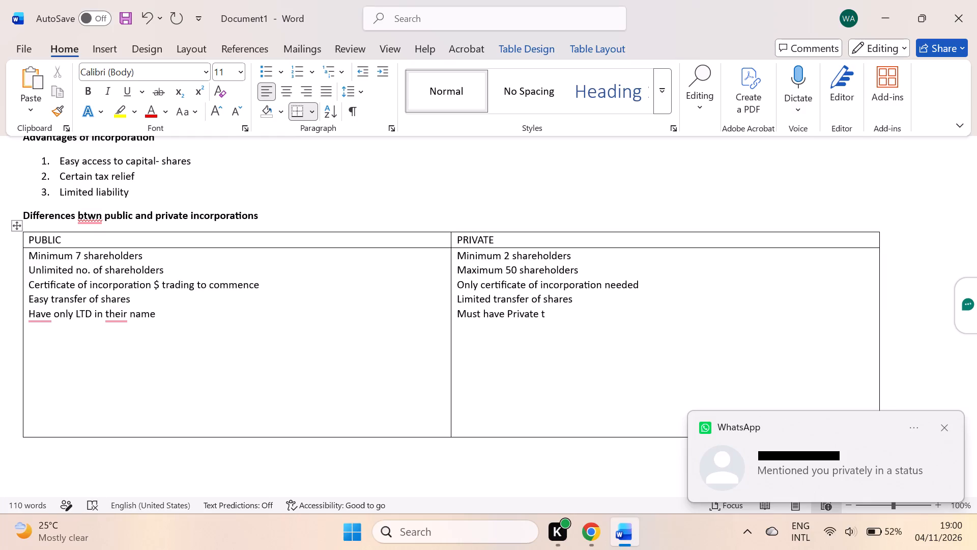
pyautogui.press('BackSpace')
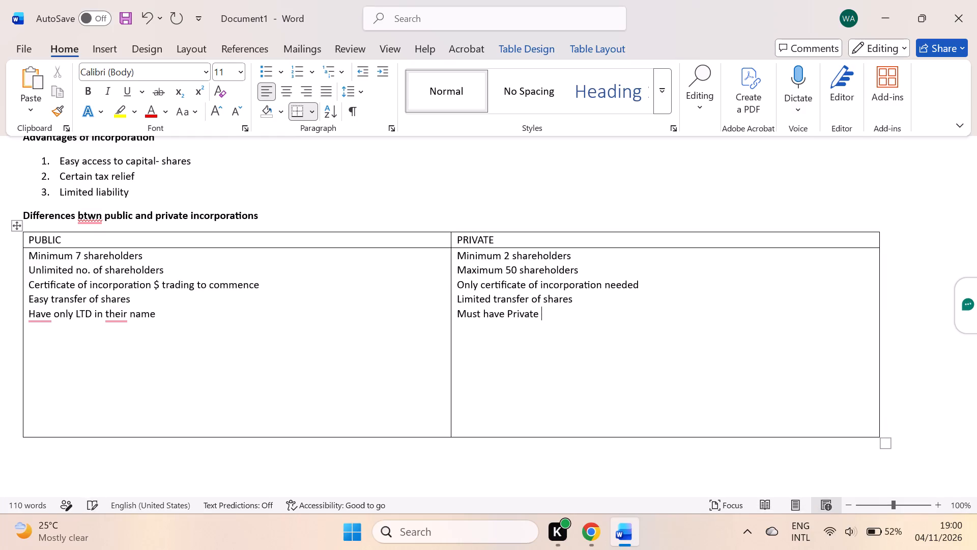
pyautogui.write('ltd')
pyautogui.press('space')
pyautogui.press('i')
pyautogui.write('n their name')
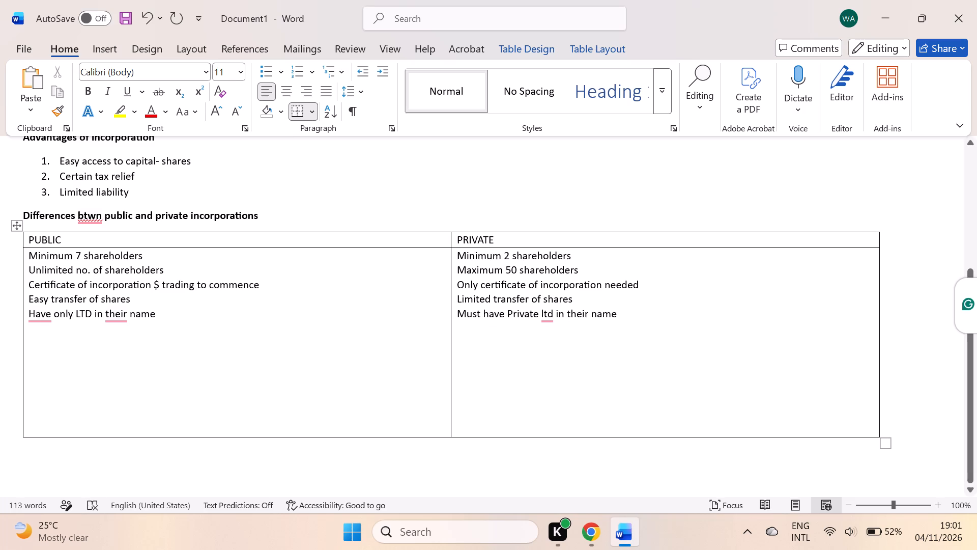
# Start a new line beneath "Have only LTD in their name" in the PUBLIC column with "At least 3", correcting any misspelling.
pyautogui.click(202, 313)
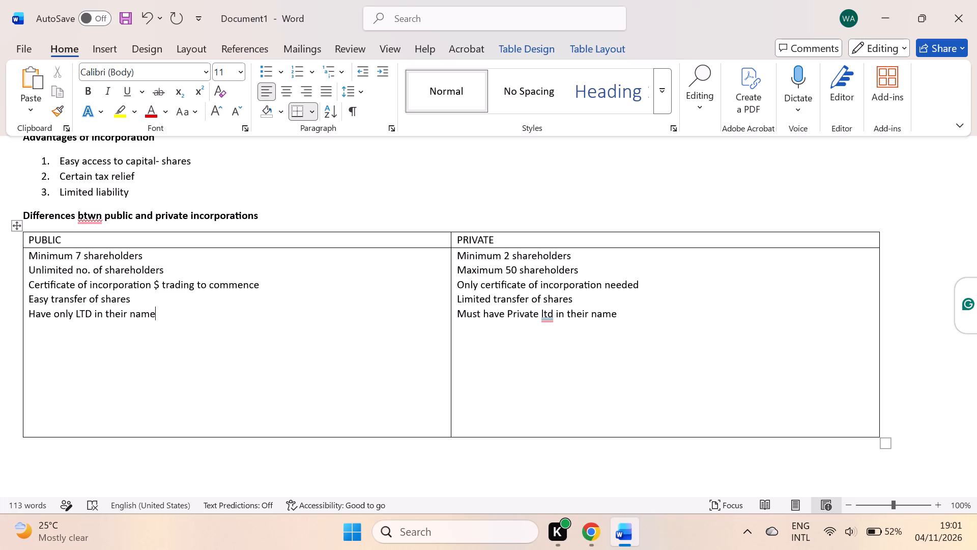
pyautogui.press('Return')
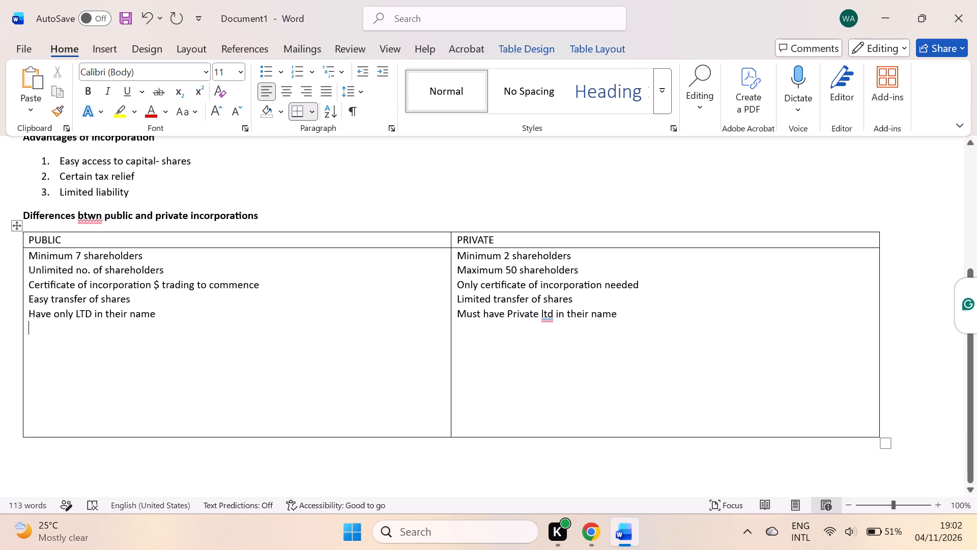
pyautogui.write('AT')
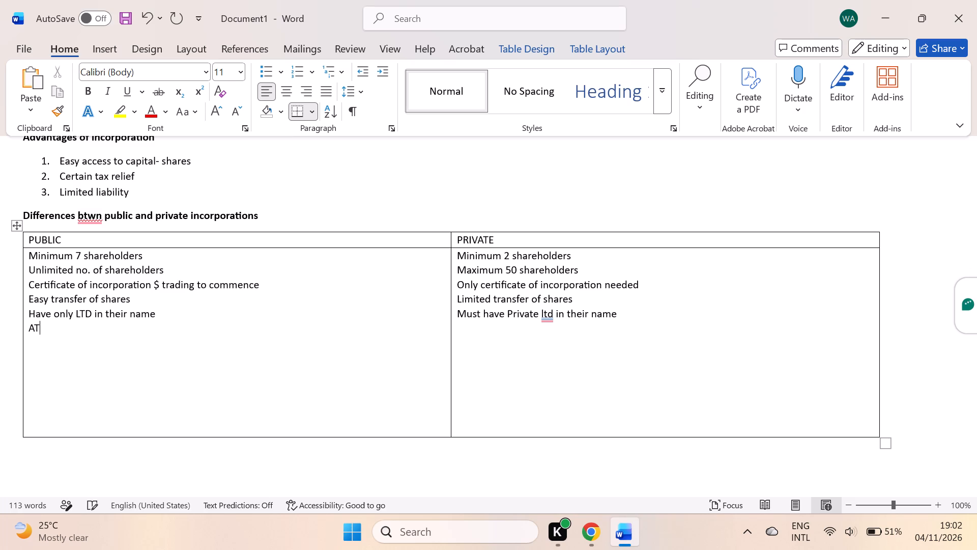
pyautogui.press('BackSpace')
pyautogui.write('tleats')
pyautogui.press('space')
pyautogui.press('3')
pyautogui.press('space')
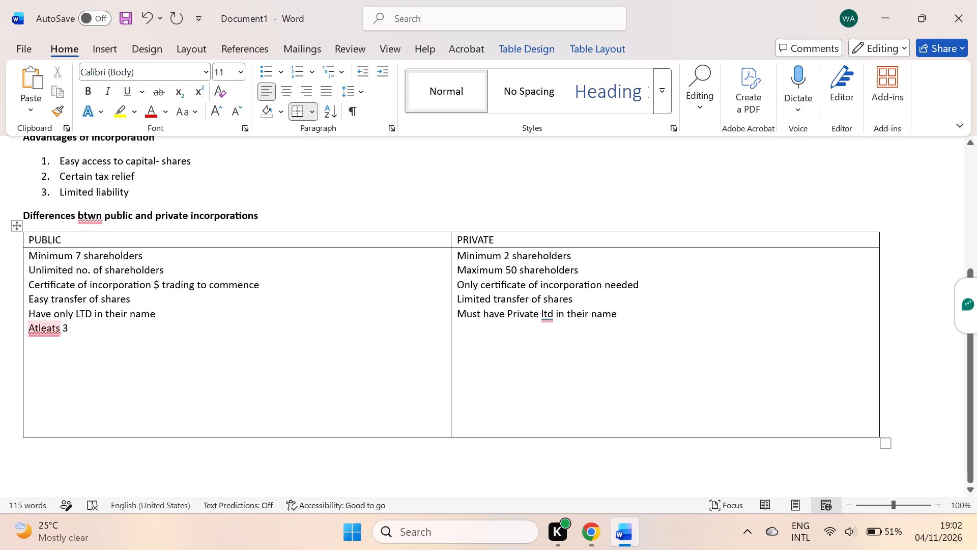
pyautogui.click(66, 379)
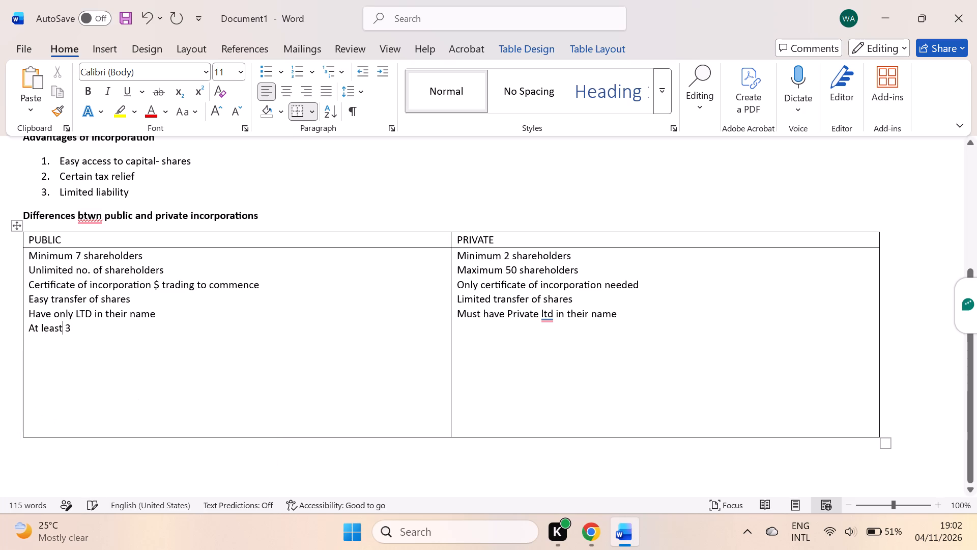
# Complete the "At least 3" line in the PUBLIC column with "directors and a statutory meeting".
pyautogui.click(92, 338)
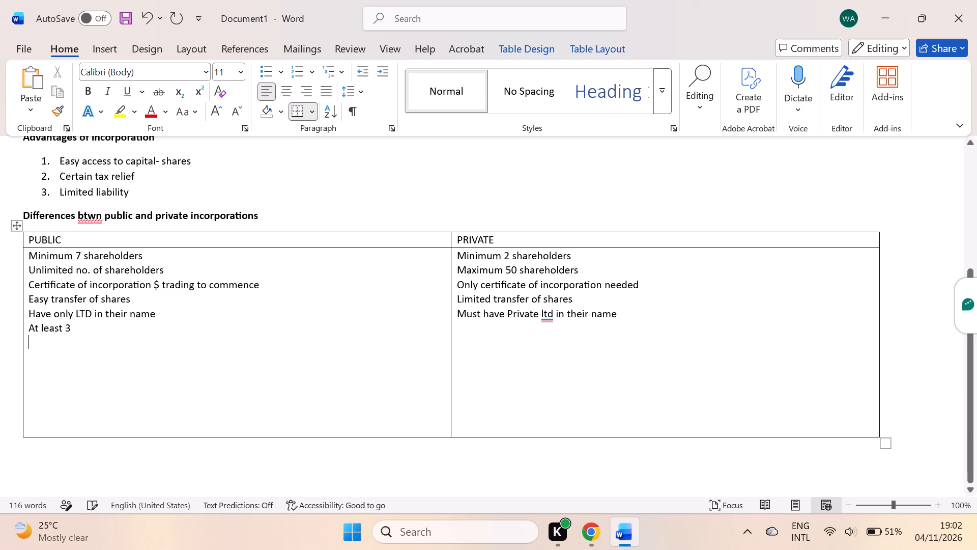
pyautogui.click(92, 331)
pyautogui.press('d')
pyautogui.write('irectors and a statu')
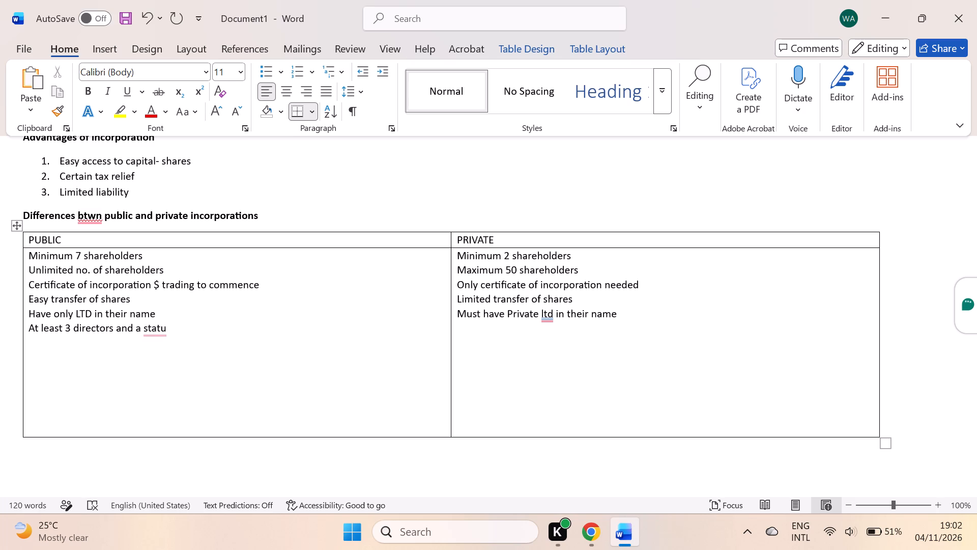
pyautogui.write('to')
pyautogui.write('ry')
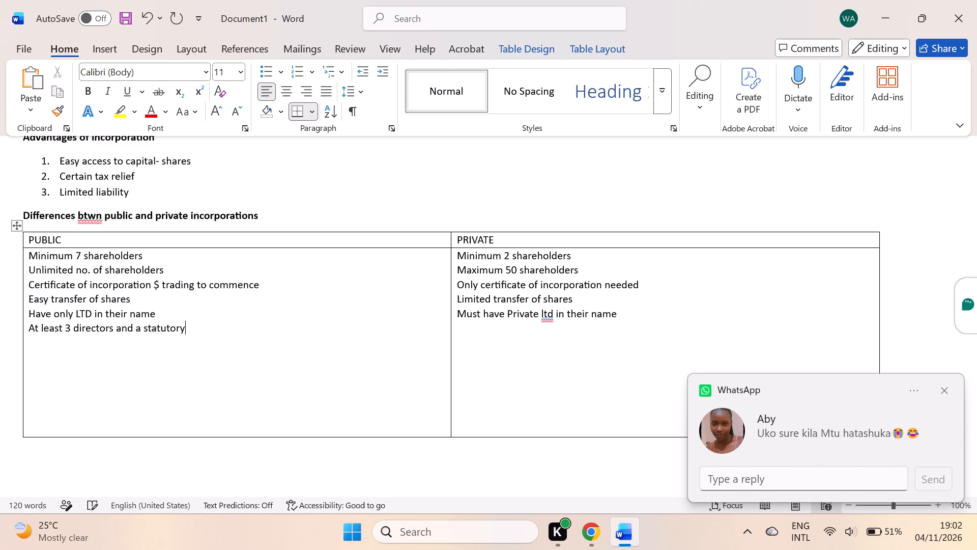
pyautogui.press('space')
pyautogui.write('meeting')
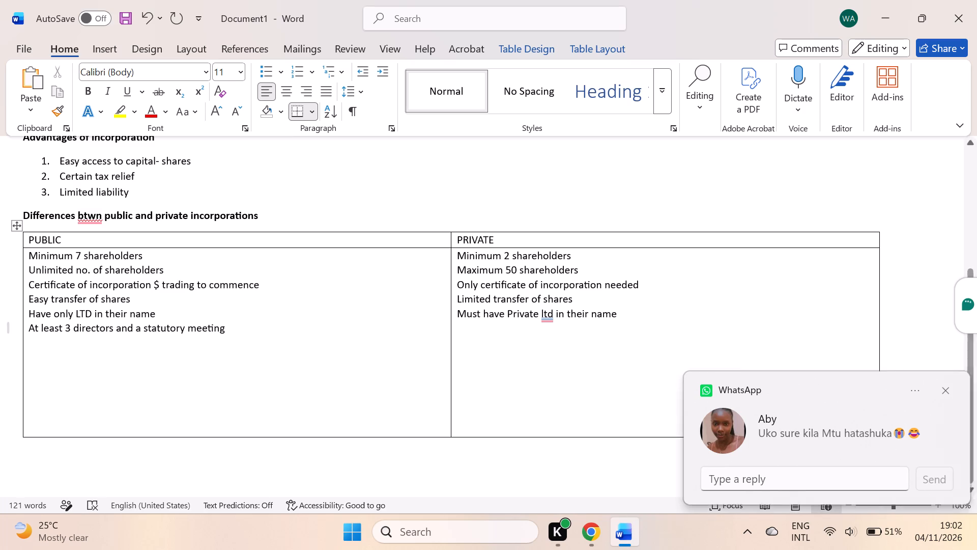
# Add a line beneath "Must have Private ltd in their name" in the PRIVATE column reading "At least 2 directors and no".
pyautogui.click(464, 334)
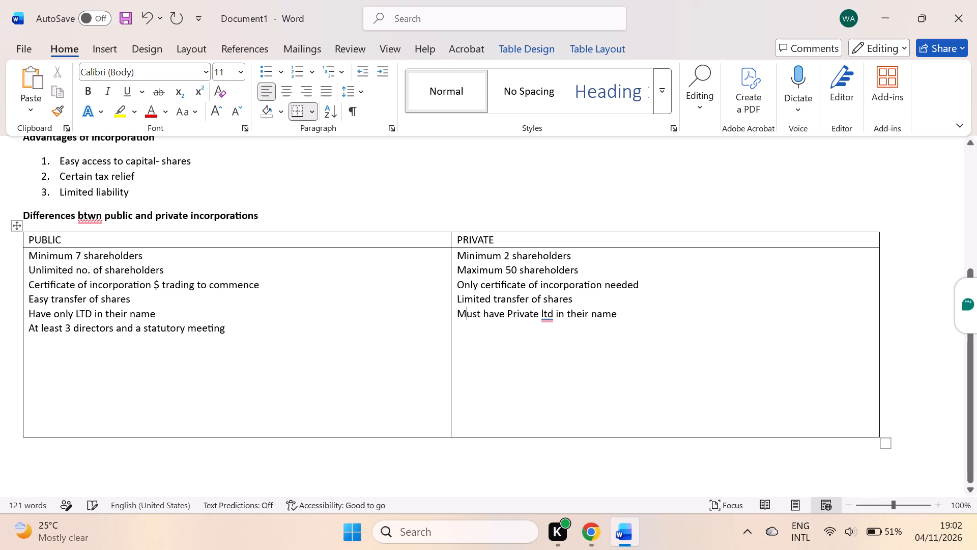
pyautogui.click(623, 321)
pyautogui.press('Return')
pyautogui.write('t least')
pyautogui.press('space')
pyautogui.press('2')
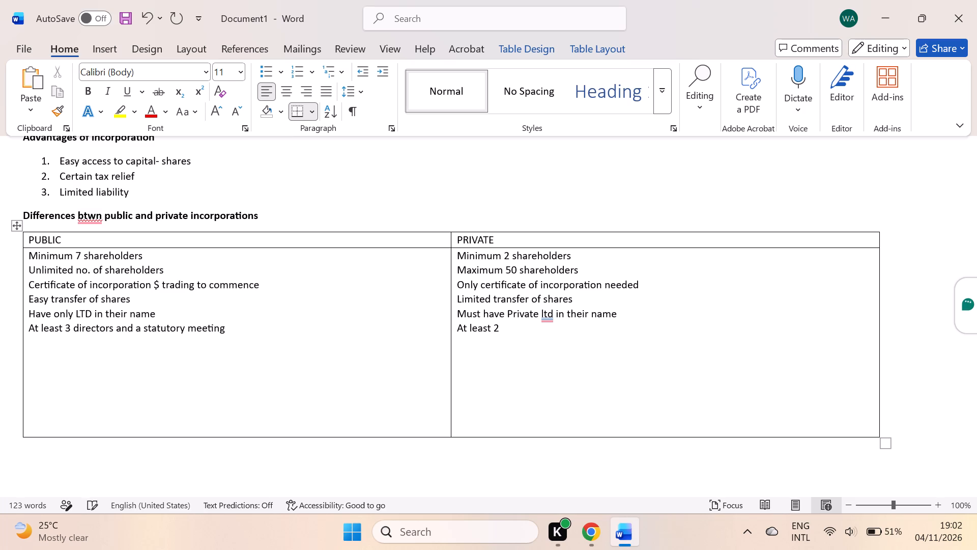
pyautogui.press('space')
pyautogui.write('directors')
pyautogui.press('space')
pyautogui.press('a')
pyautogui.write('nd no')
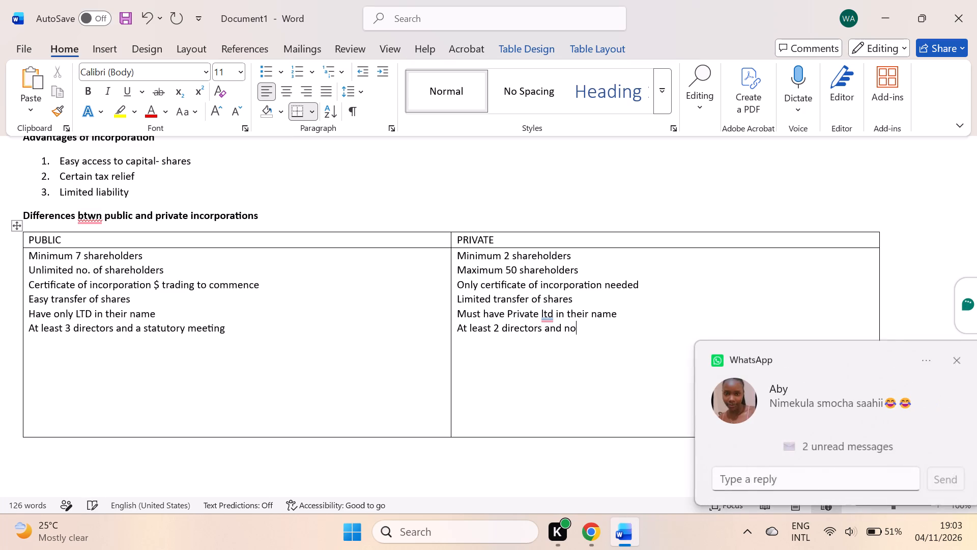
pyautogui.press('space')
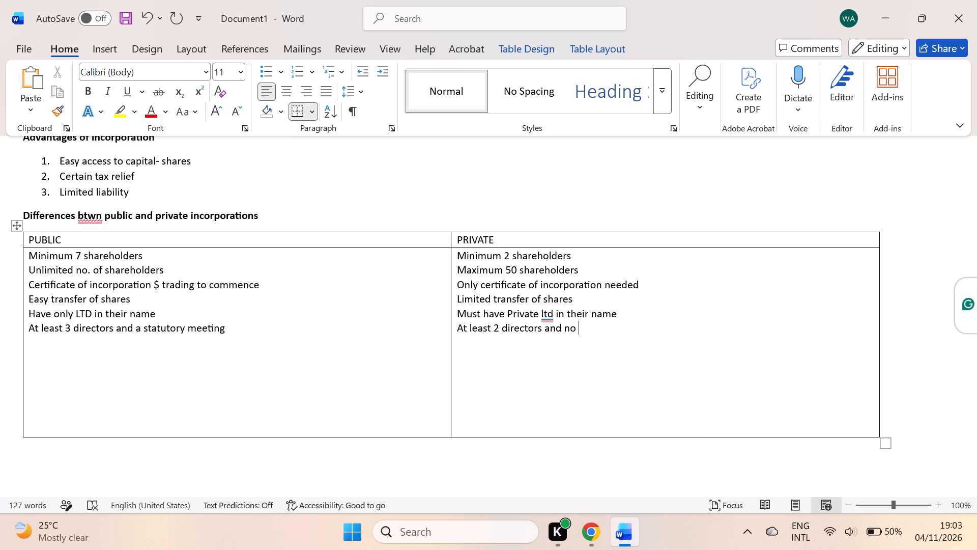
# Complete the PRIVATE line "At least 2 directors and no" with "statutory meeting".
pyautogui.write('statutory meeting')
# Add the line "Public invitation to buy shares" beneath the directors and statutory meeting line in the PUBLIC column.
pyautogui.click(230, 331)
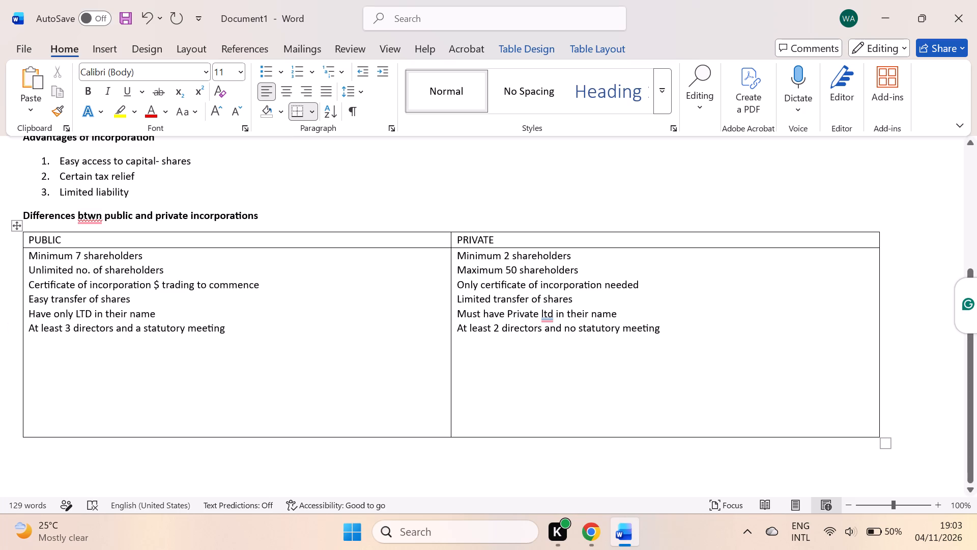
pyautogui.press('Return')
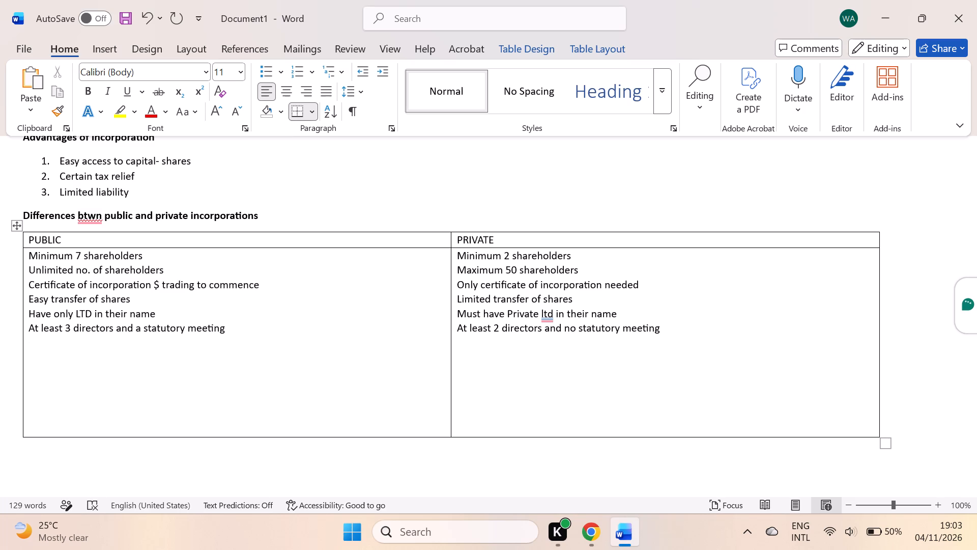
pyautogui.write('ublic in')
pyautogui.press('v')
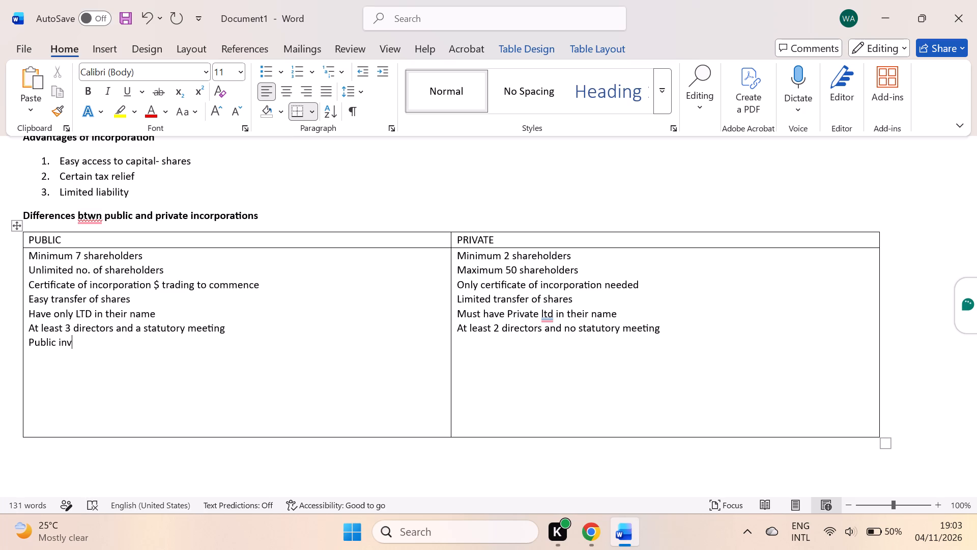
pyautogui.write('itation')
pyautogui.press('space')
pyautogui.write('to')
pyautogui.press('space')
pyautogui.write('buy shares')
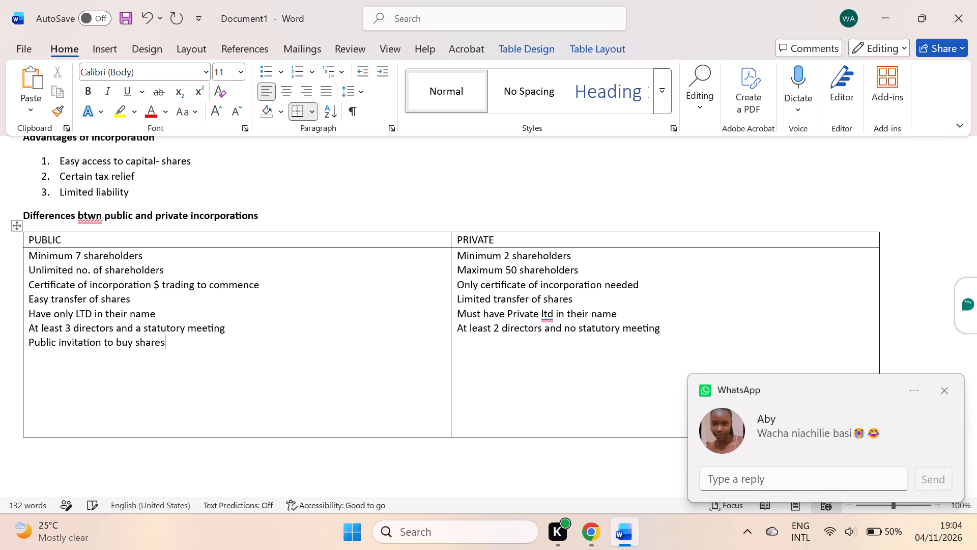
# Add "Public invitation is prohibited" as the last line of the PRIVATE column, applying the suggested spelling of "invitation".
pyautogui.click(477, 348)
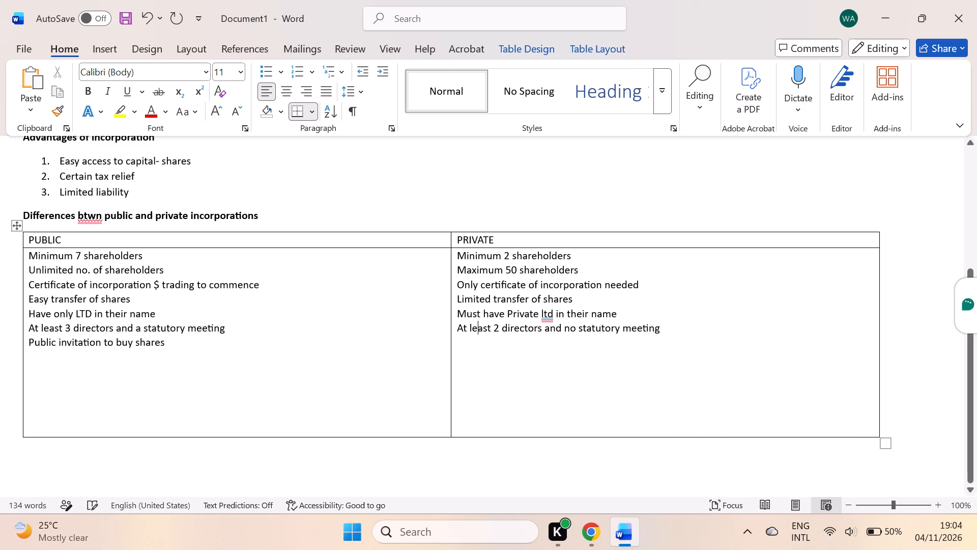
pyautogui.click(669, 333)
pyautogui.press('Return')
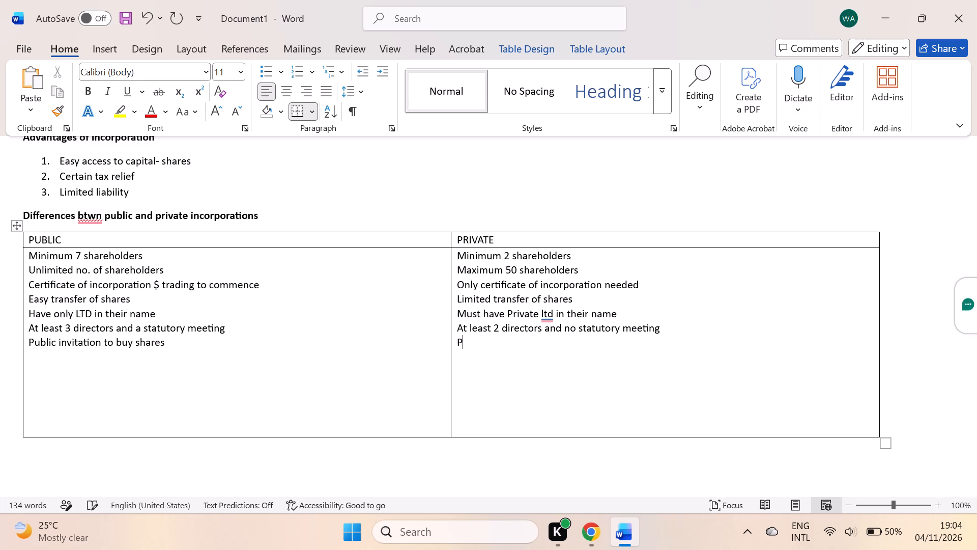
pyautogui.write('ublic invation is prohibited')
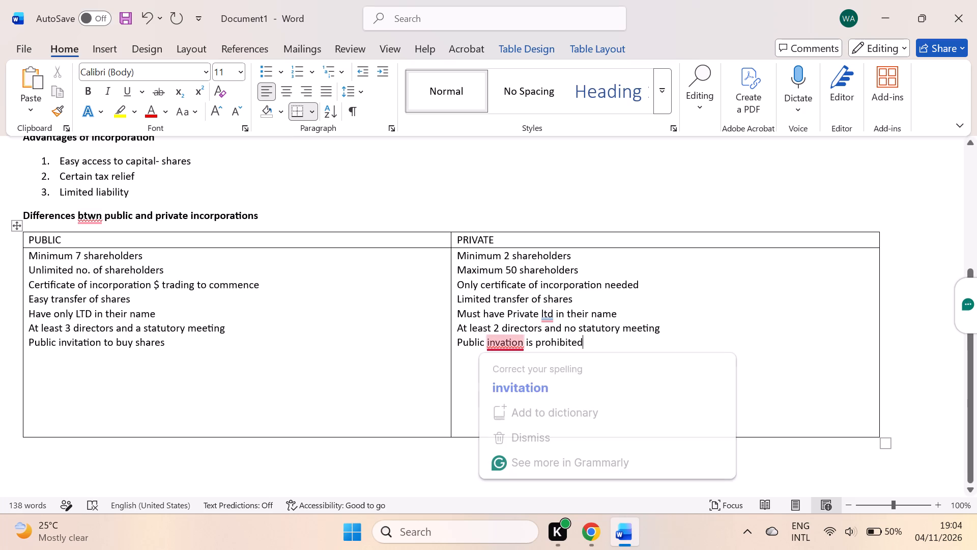
pyautogui.click(513, 373)
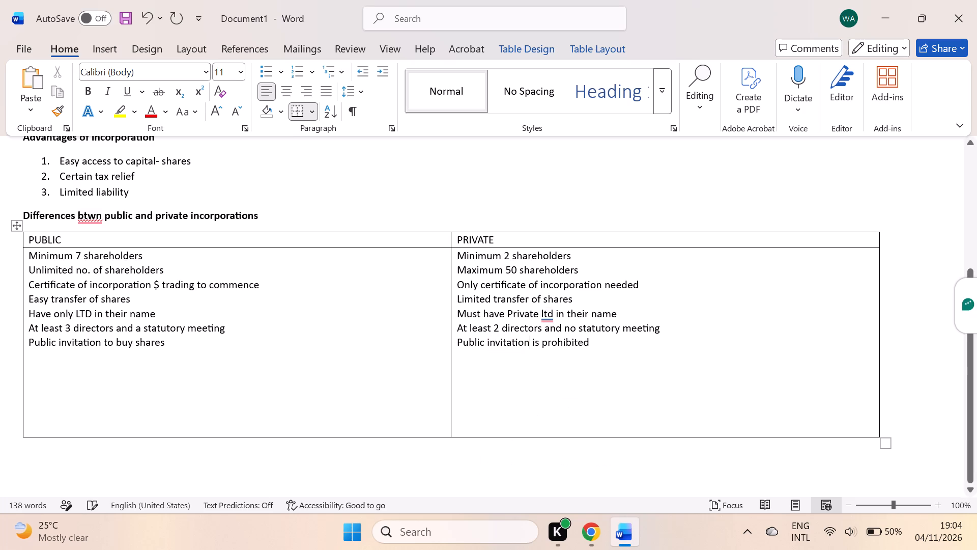
pyautogui.click(589, 347)
# Shrink the comparison table from its lower corner, making it slightly narrower and removing most of the empty space below the text.
pyautogui.moveTo(884, 445); pyautogui.dragTo(845, 365)
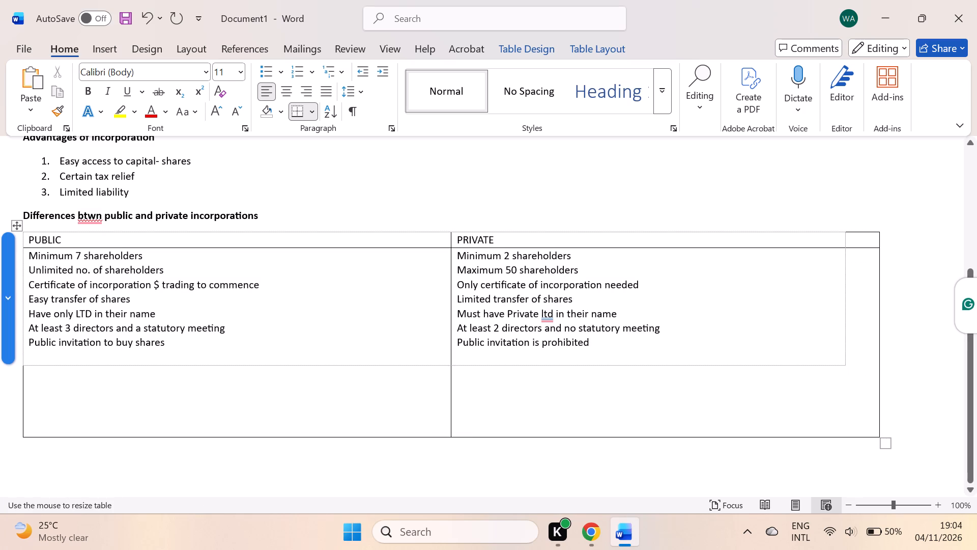
pyautogui.moveTo(845, 365); pyautogui.dragTo(839, 350)
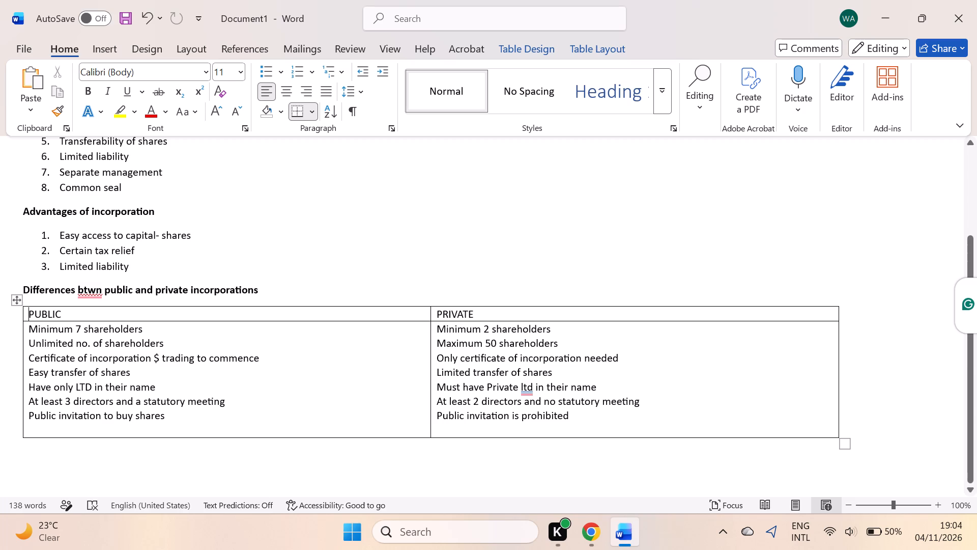
# Narrow the PUBLIC column by moving the divider between the two columns in to just past the longest PUBLIC line.
pyautogui.moveTo(433, 320); pyautogui.dragTo(412, 320)
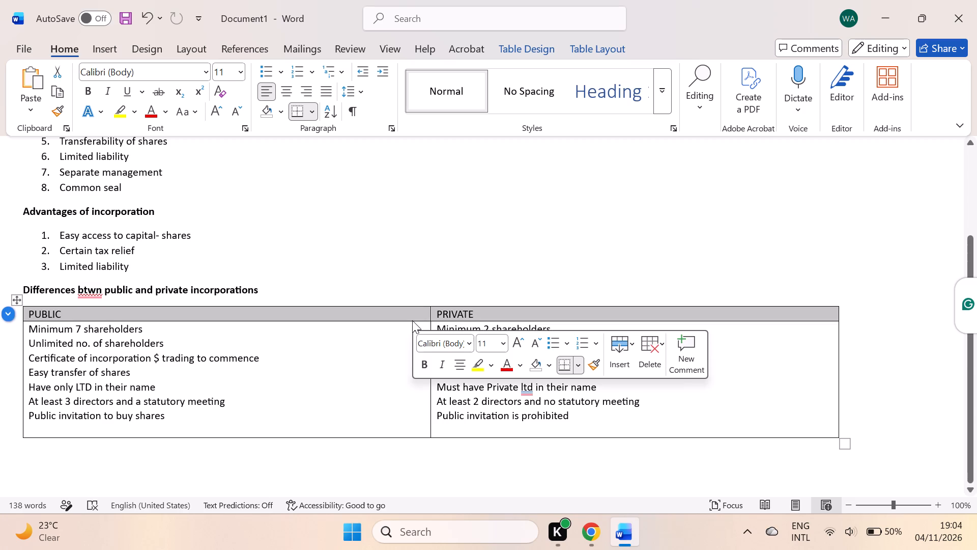
pyautogui.click(382, 349)
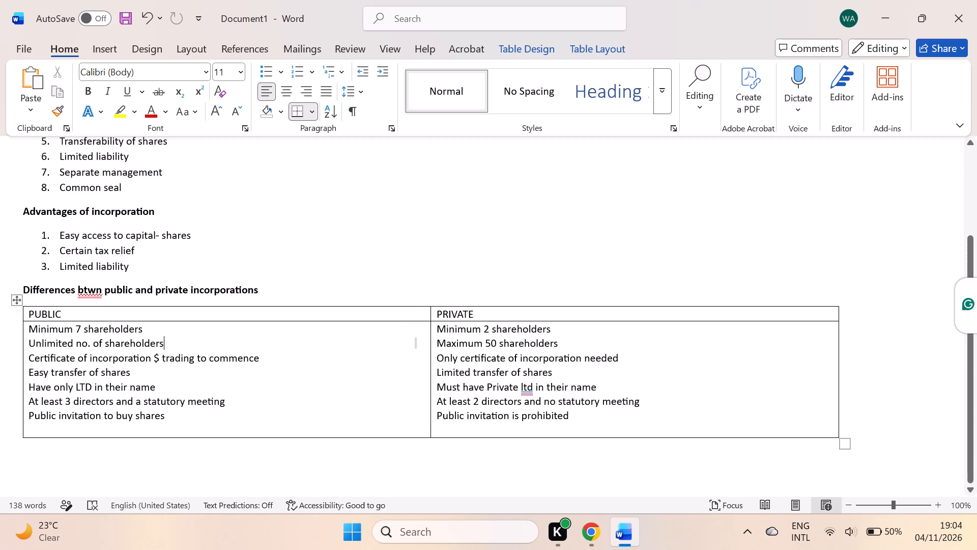
pyautogui.moveTo(430, 346); pyautogui.dragTo(419, 348)
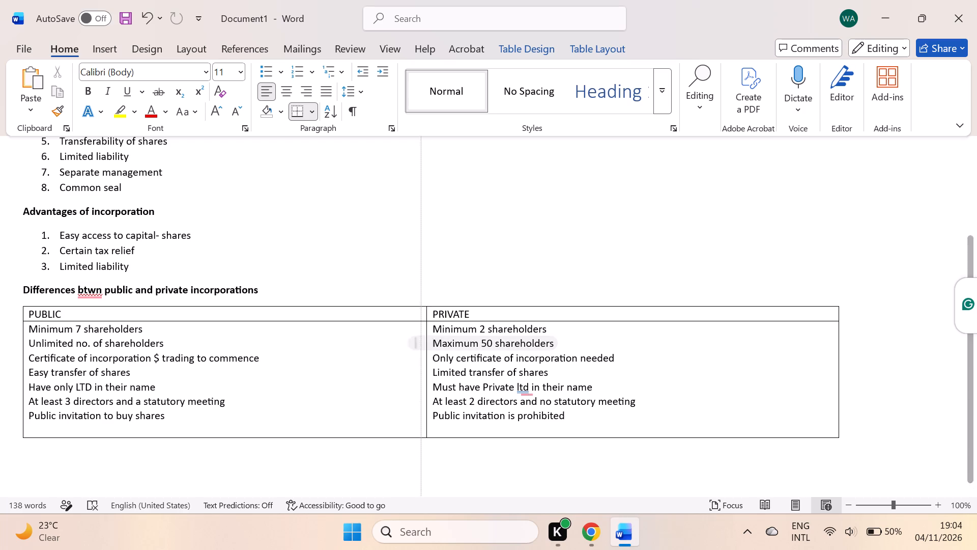
pyautogui.moveTo(419, 348); pyautogui.dragTo(298, 359)
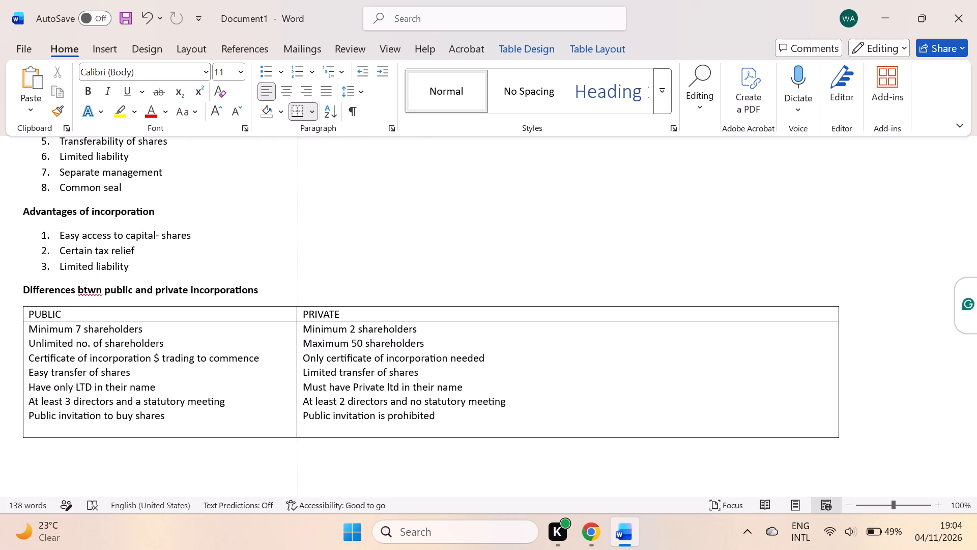
pyautogui.moveTo(298, 359); pyautogui.dragTo(269, 361)
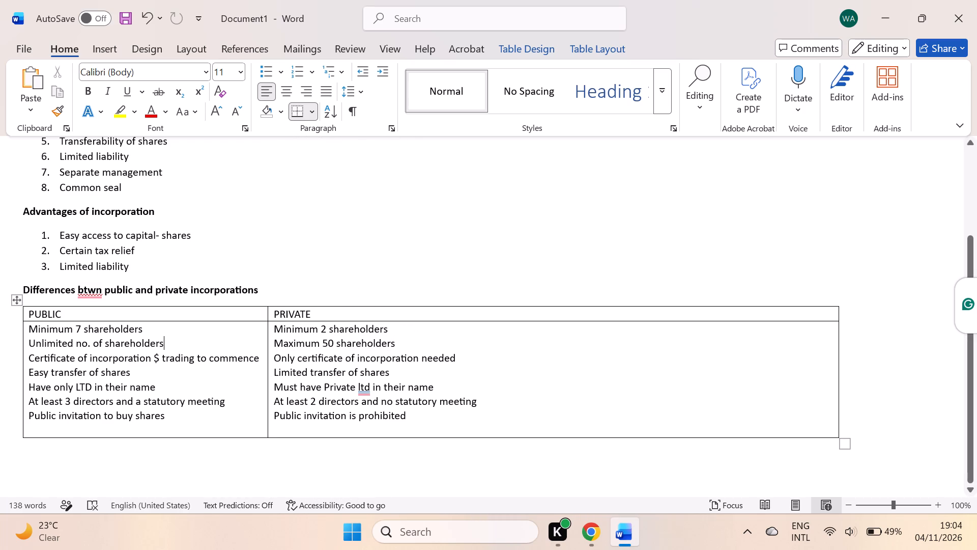
# Narrow the PRIVATE column by moving the table's outer border in to just past its longest line.
pyautogui.moveTo(838, 367); pyautogui.dragTo(696, 370)
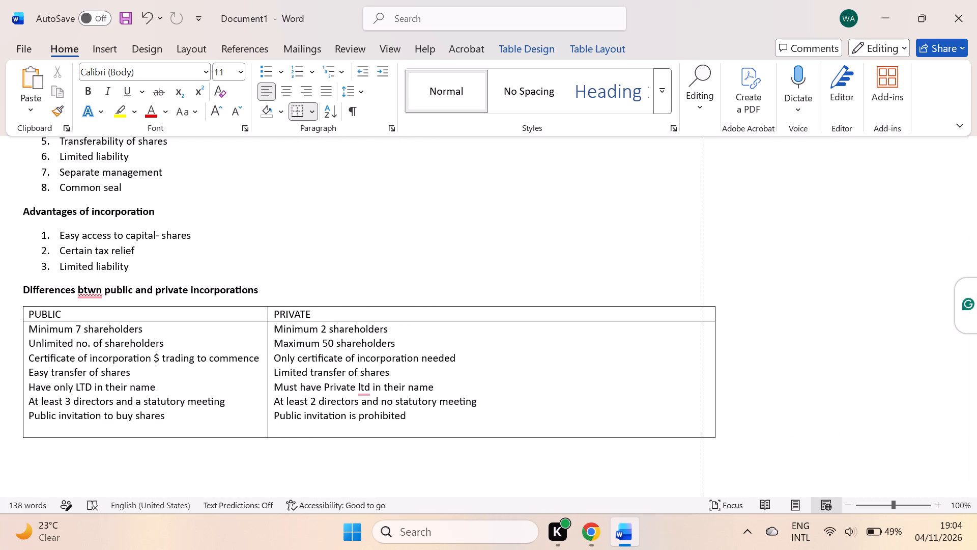
pyautogui.moveTo(696, 370); pyautogui.dragTo(500, 366)
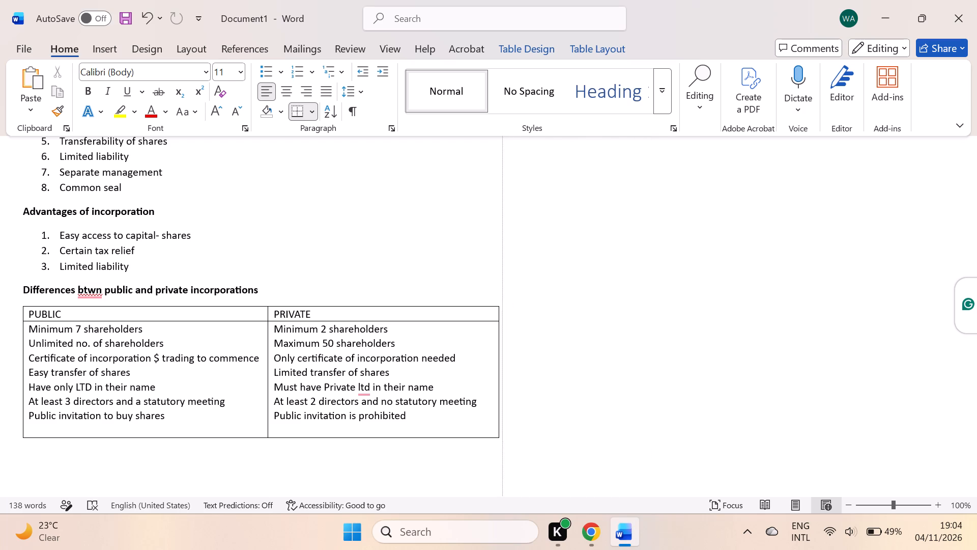
pyautogui.moveTo(500, 366); pyautogui.dragTo(490, 365)
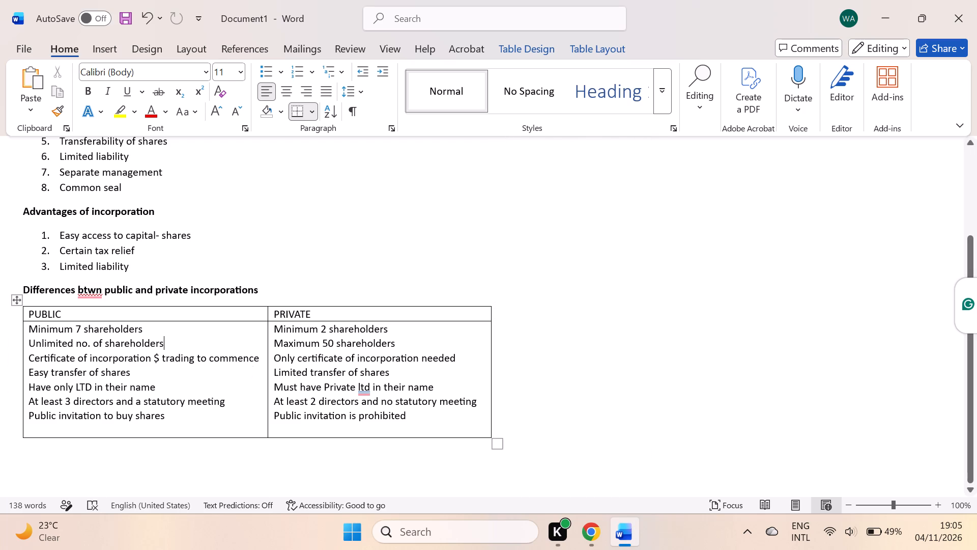
# Place the insertion point on the blank line below the comparison table.
pyautogui.click(167, 474)
pyautogui.scroll(-2, 167, 474)
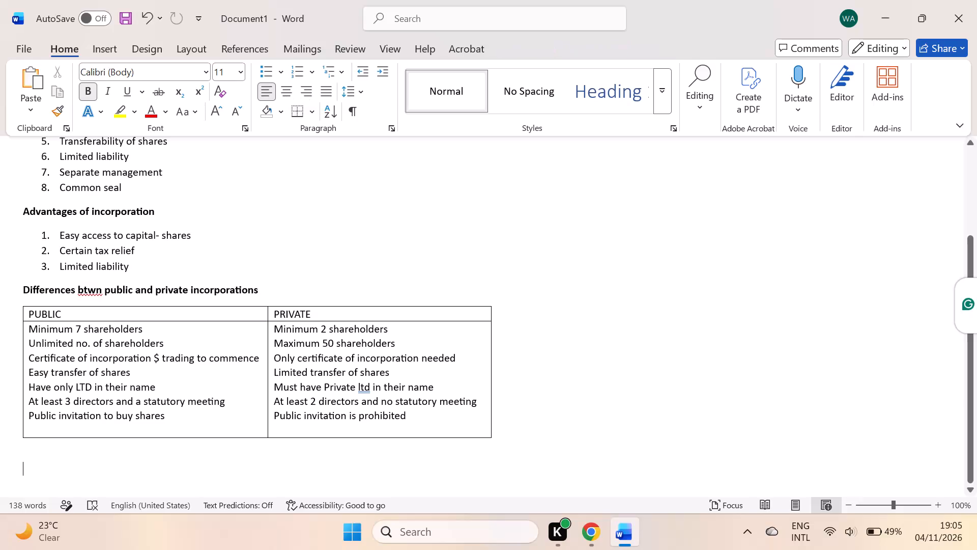
pyautogui.scroll(-1, 167, 474)
pyautogui.scroll(7, 193, 245)
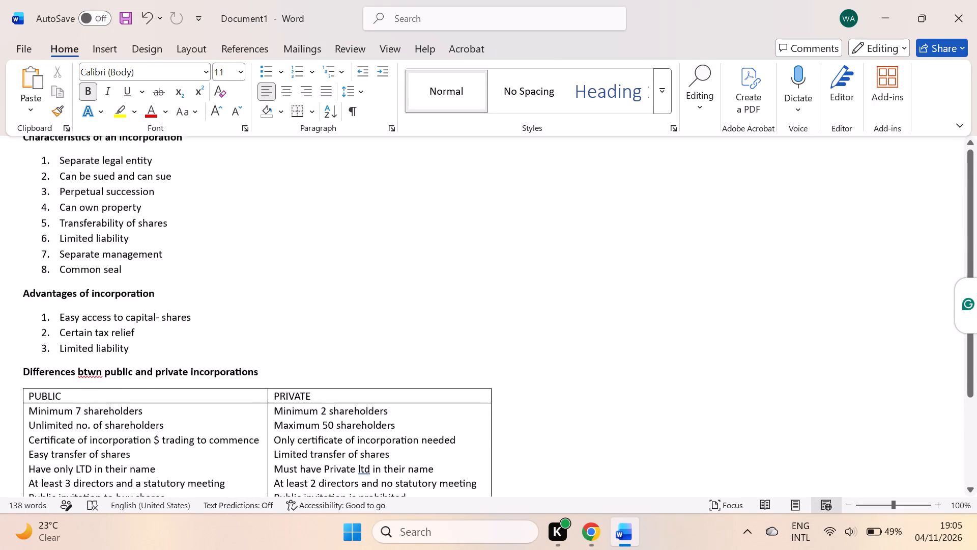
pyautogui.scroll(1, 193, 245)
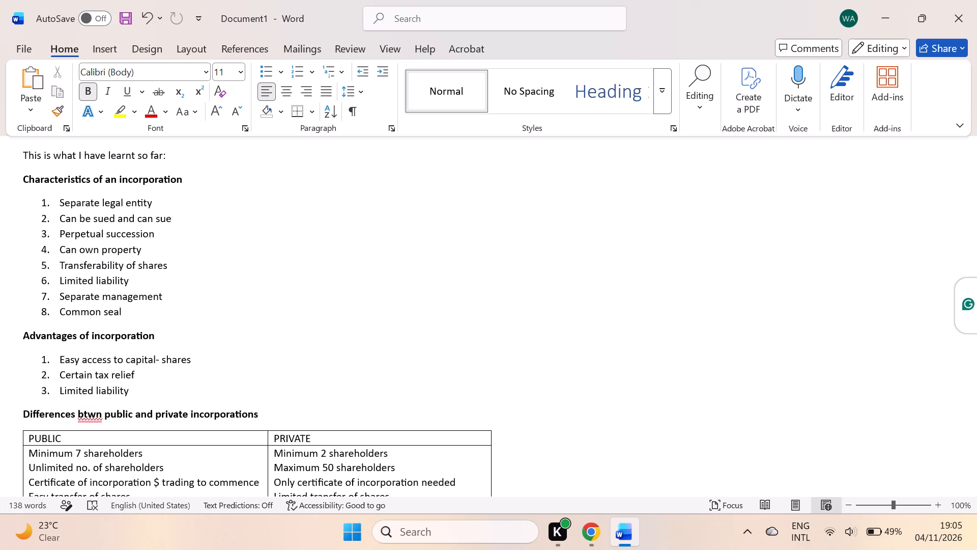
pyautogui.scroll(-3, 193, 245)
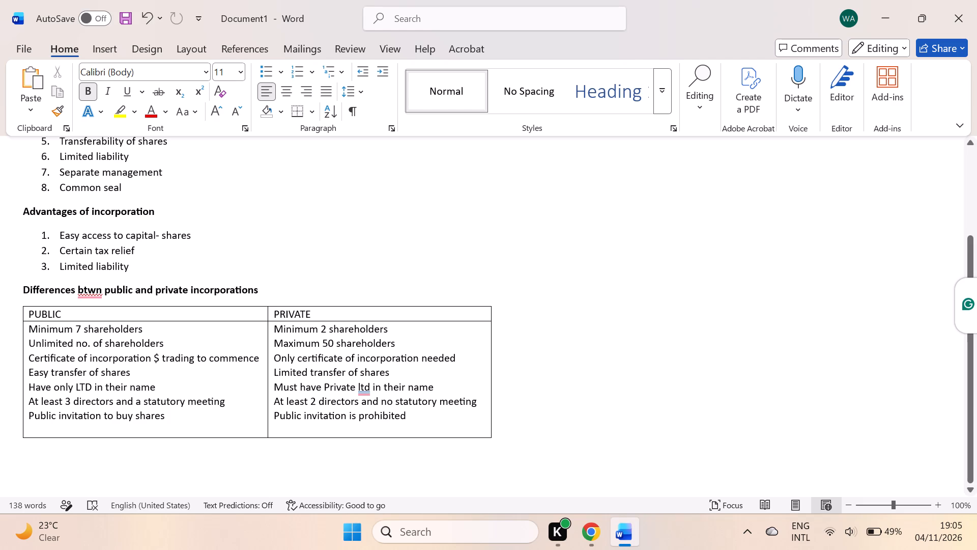
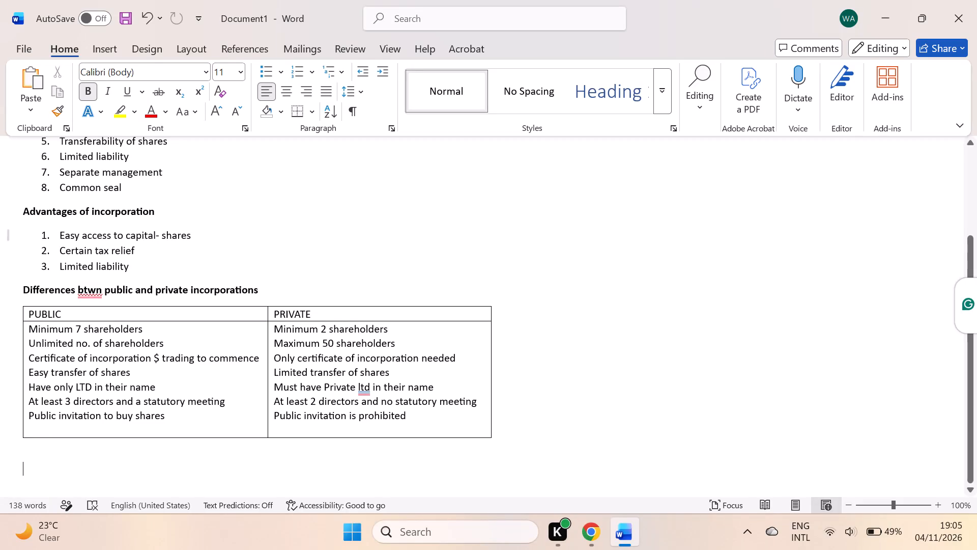
# Review the notes from the opening line through the lists to the end of the public and private comparison table.
pyautogui.scroll(4, 157, 212)
pyautogui.hscroll(1, 157, 212)
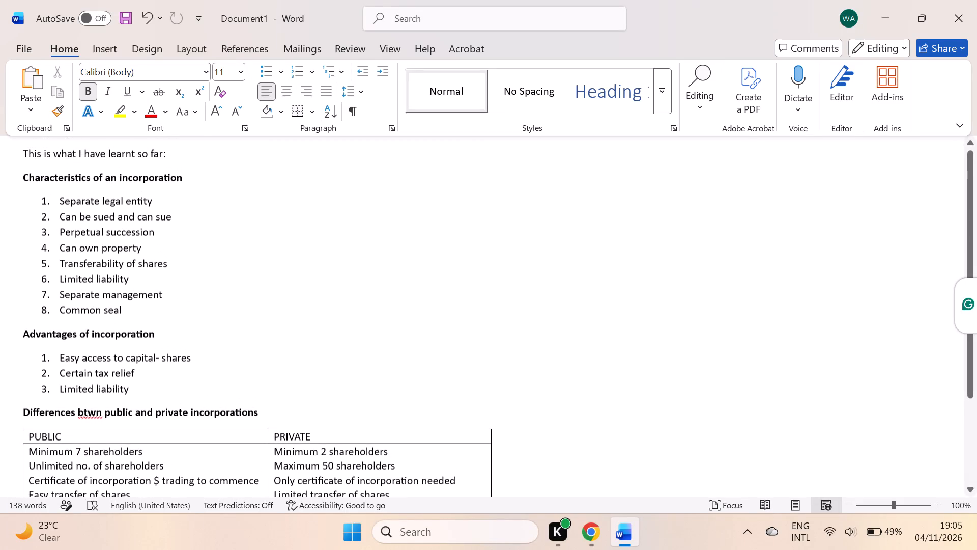
pyautogui.hscroll(1, 157, 212)
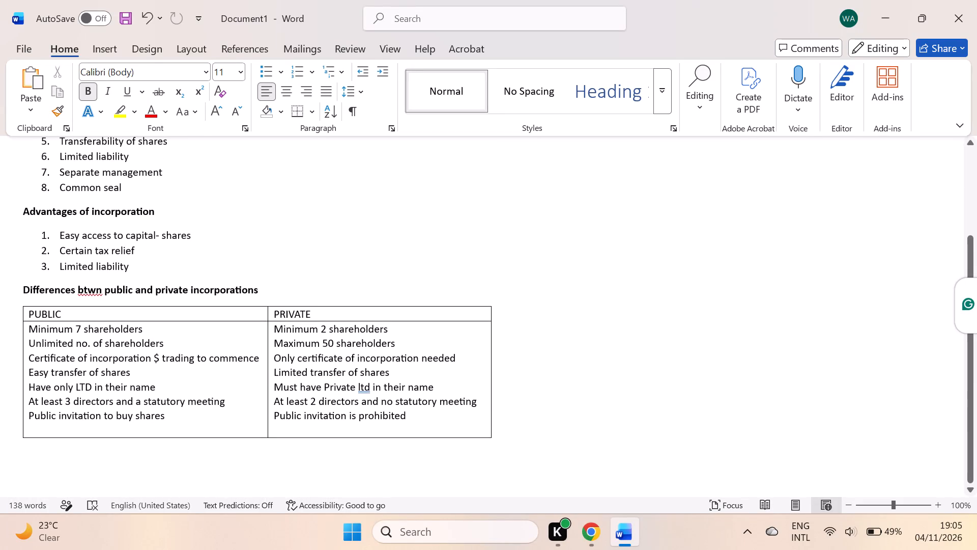
pyautogui.hscroll(1, 157, 212)
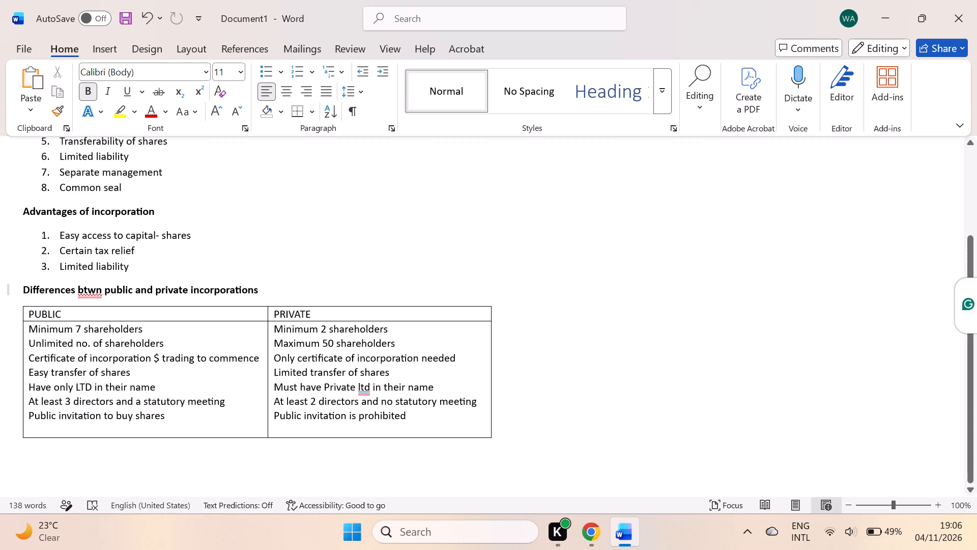
pyautogui.scroll(1, 143, 287)
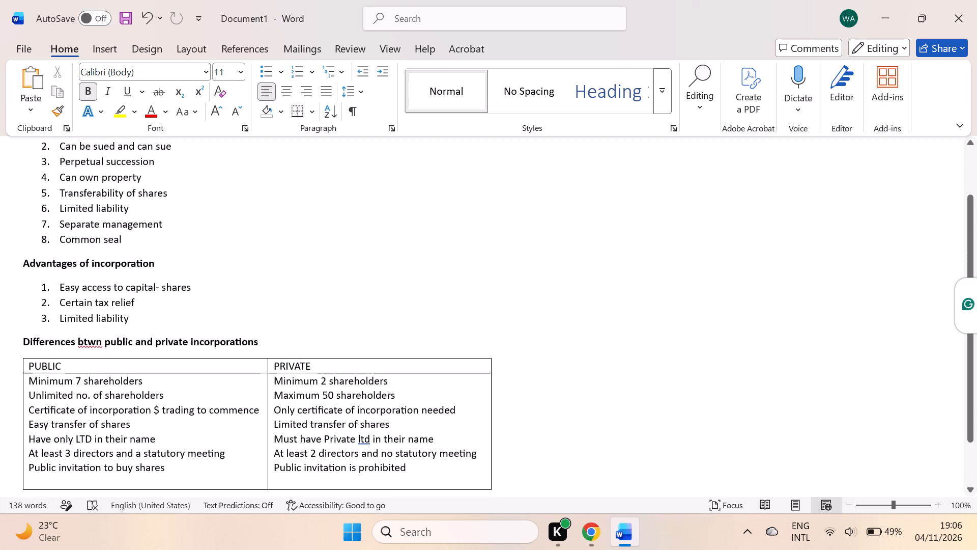
pyautogui.scroll(1, 143, 287)
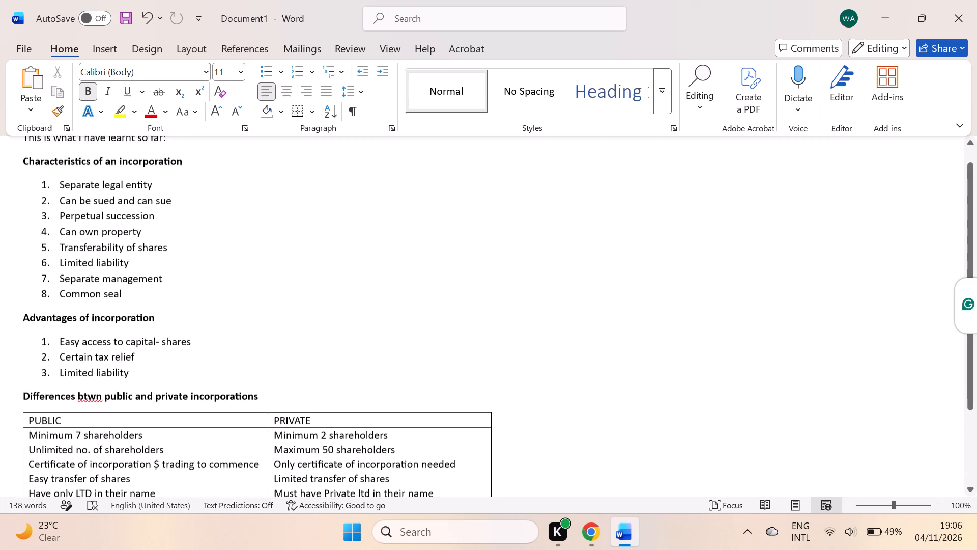
pyautogui.scroll(3, 143, 287)
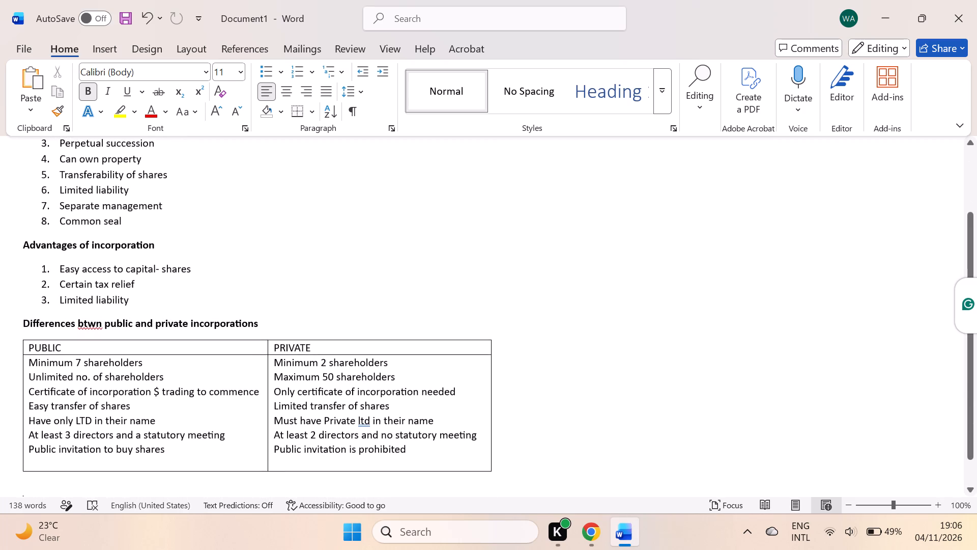
pyautogui.scroll(1, 143, 287)
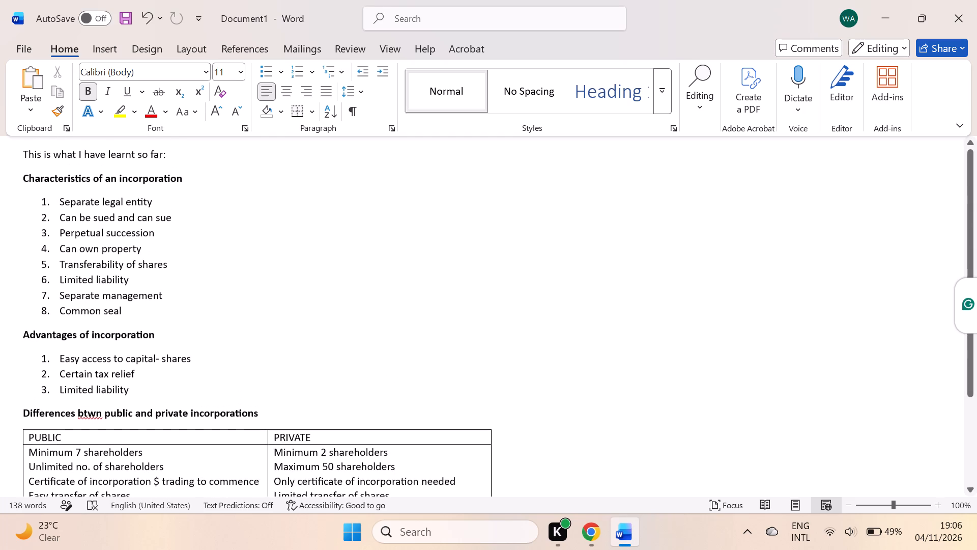
pyautogui.scroll(3, 143, 287)
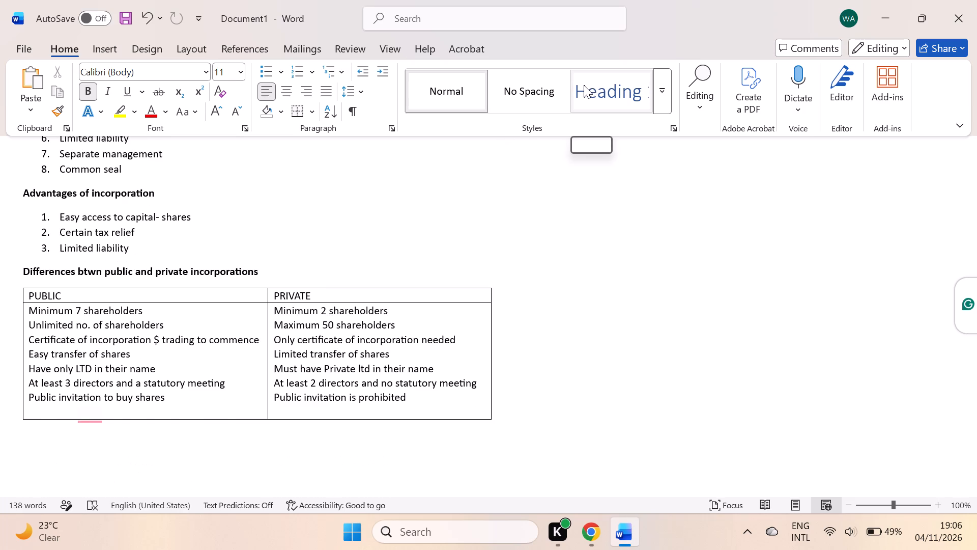
pyautogui.scroll(1, 533, 195)
pyautogui.scroll(1, 485, 189)
pyautogui.scroll(1, 360, 170)
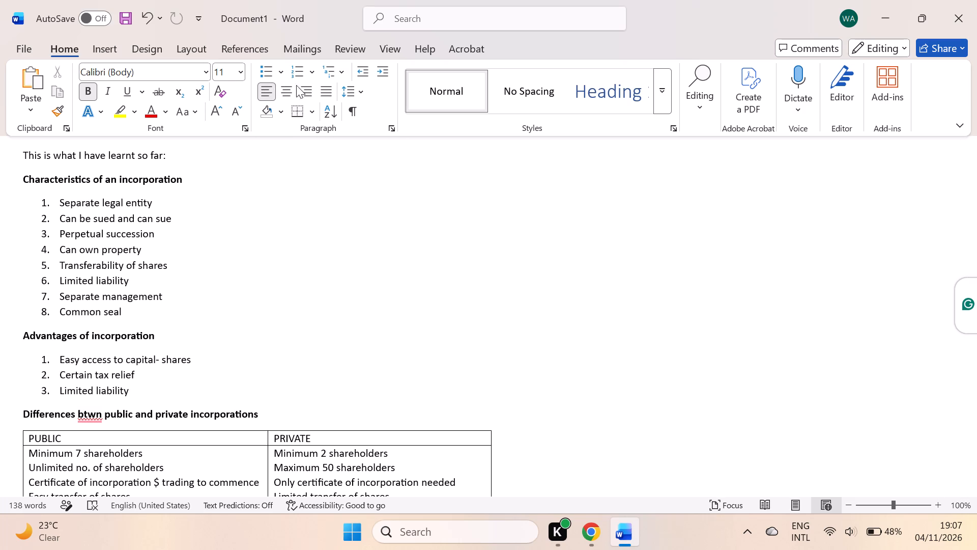
# Insert a table with one column and two rows on the blank line below the public and private comparison table.
pyautogui.click(104, 45)
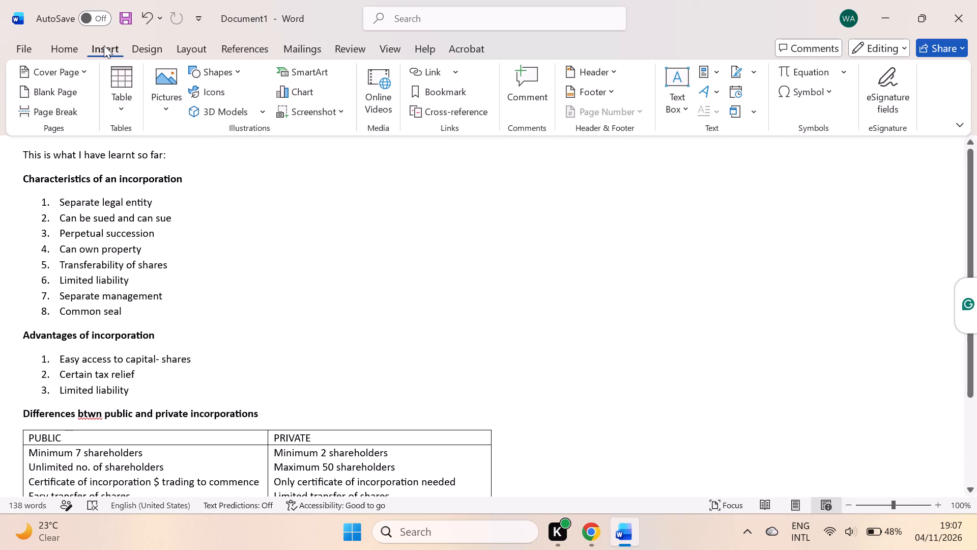
pyautogui.click(126, 101)
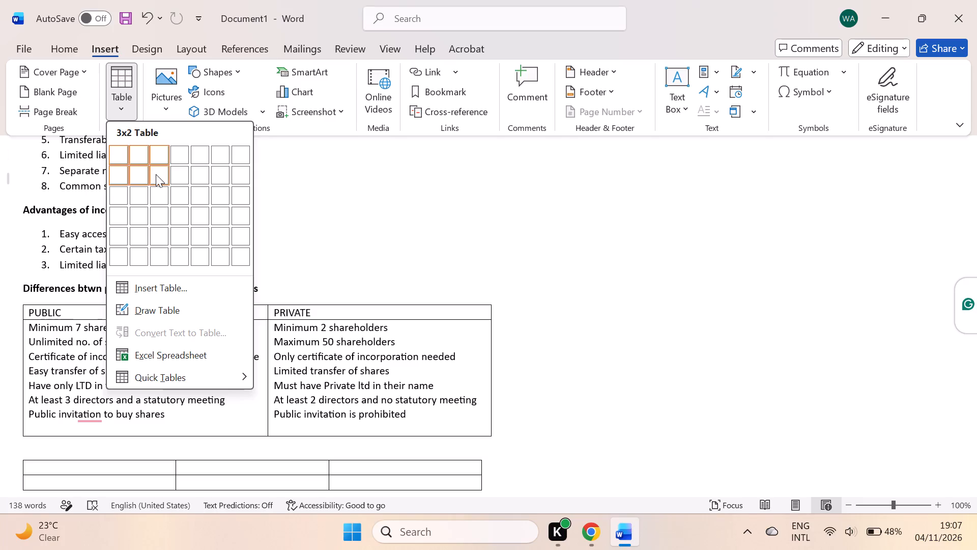
pyautogui.click(152, 283)
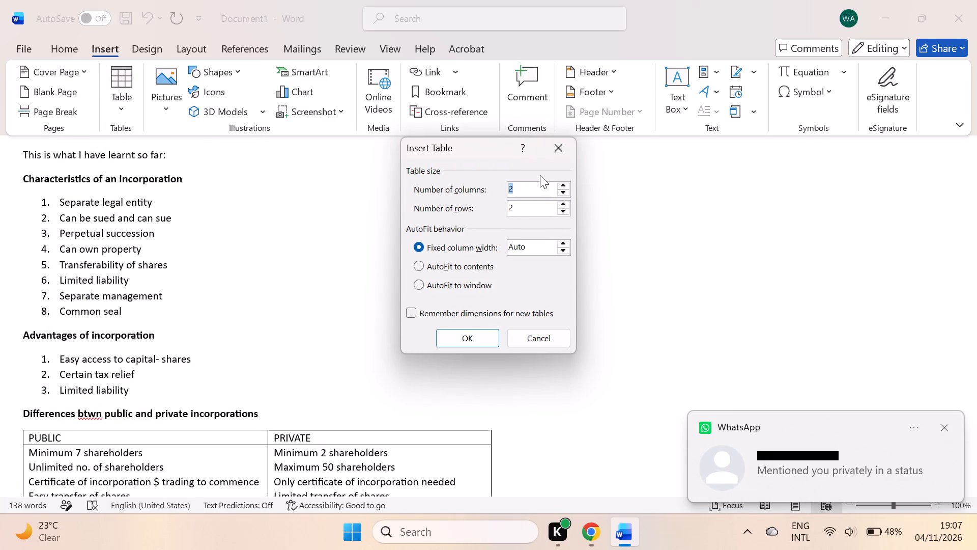
pyautogui.click(563, 186)
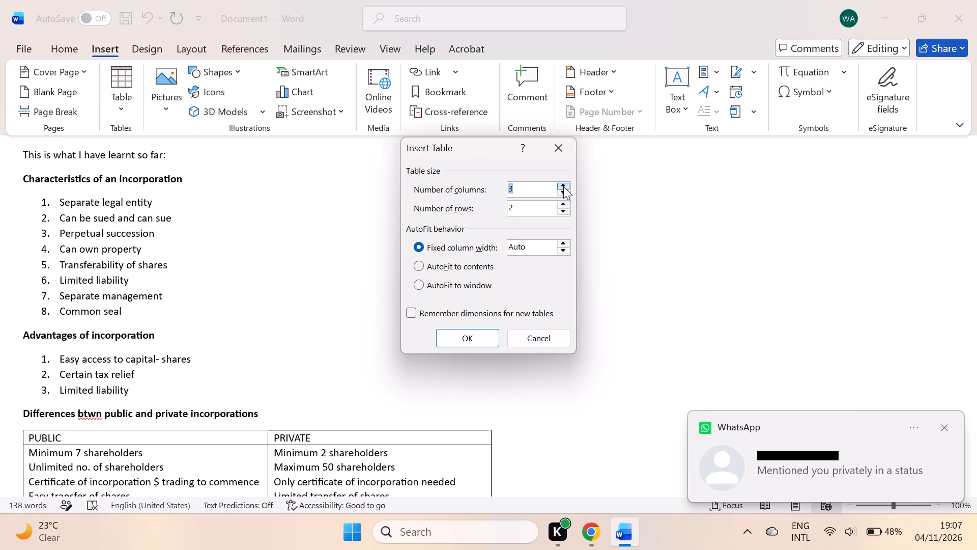
pyautogui.click(565, 196)
pyautogui.click(565, 196)
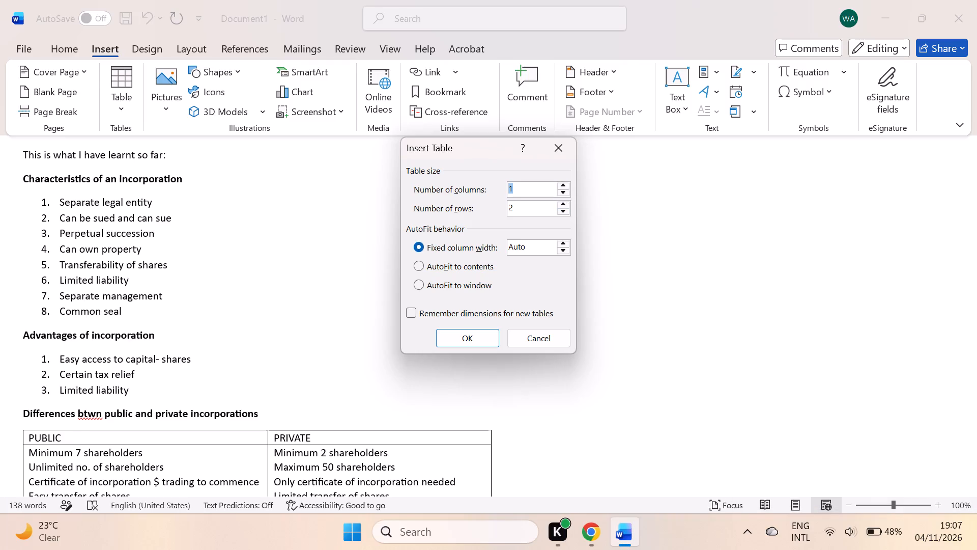
pyautogui.click(563, 206)
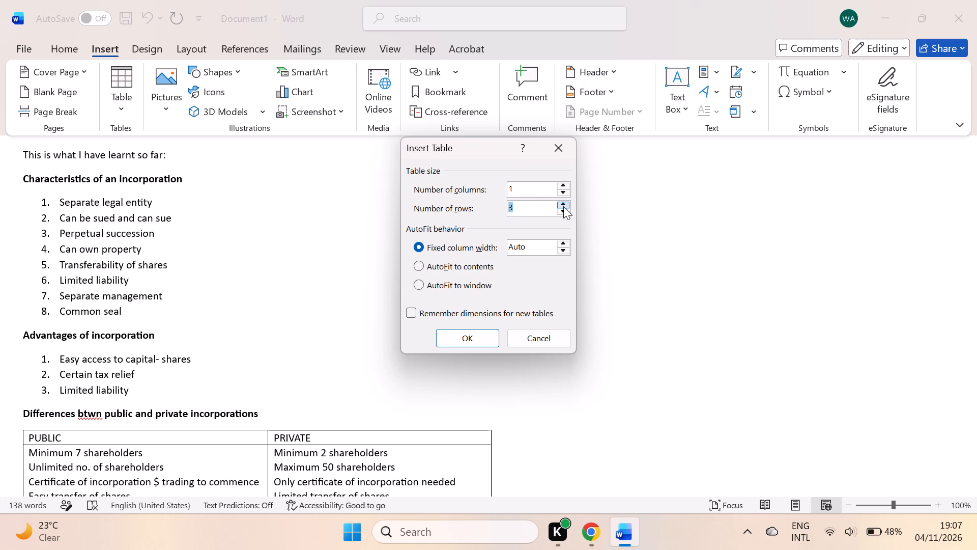
pyautogui.click(564, 211)
pyautogui.click(474, 340)
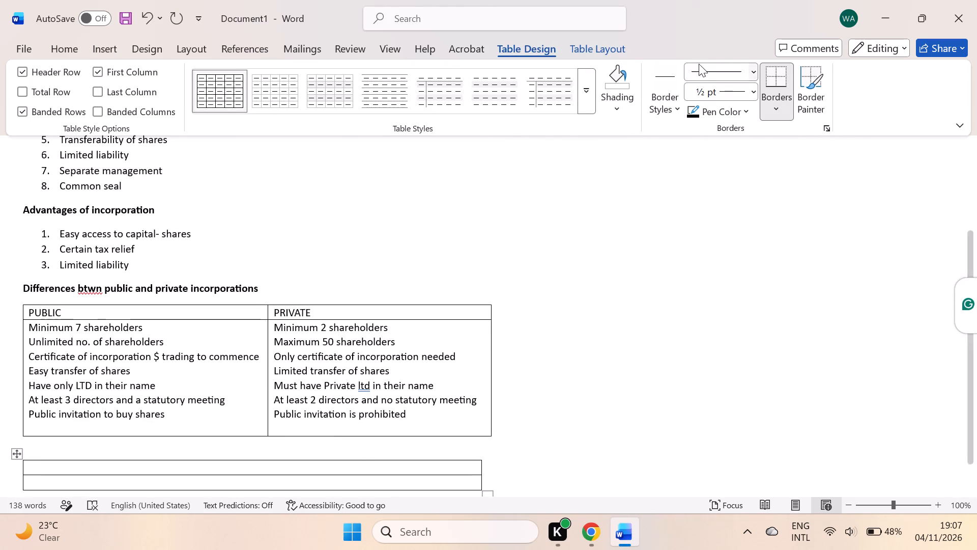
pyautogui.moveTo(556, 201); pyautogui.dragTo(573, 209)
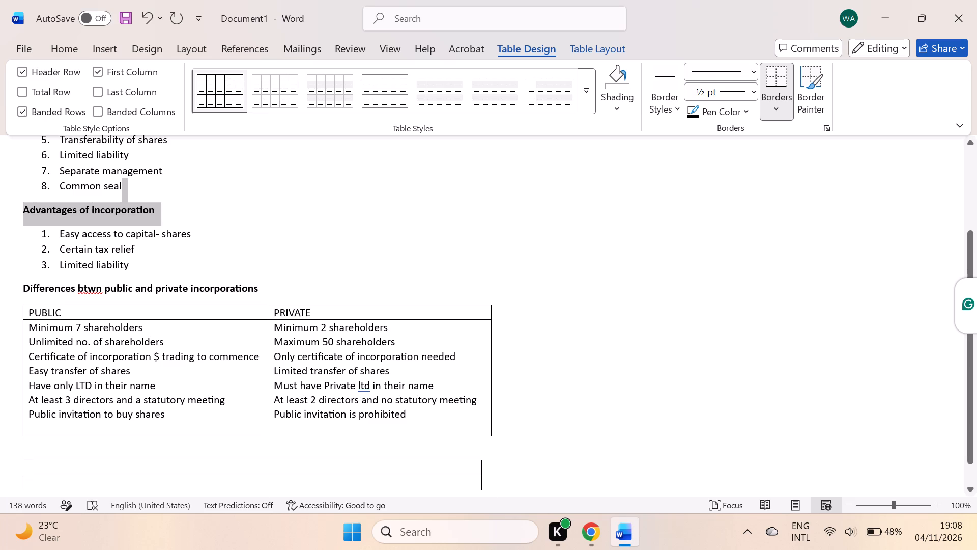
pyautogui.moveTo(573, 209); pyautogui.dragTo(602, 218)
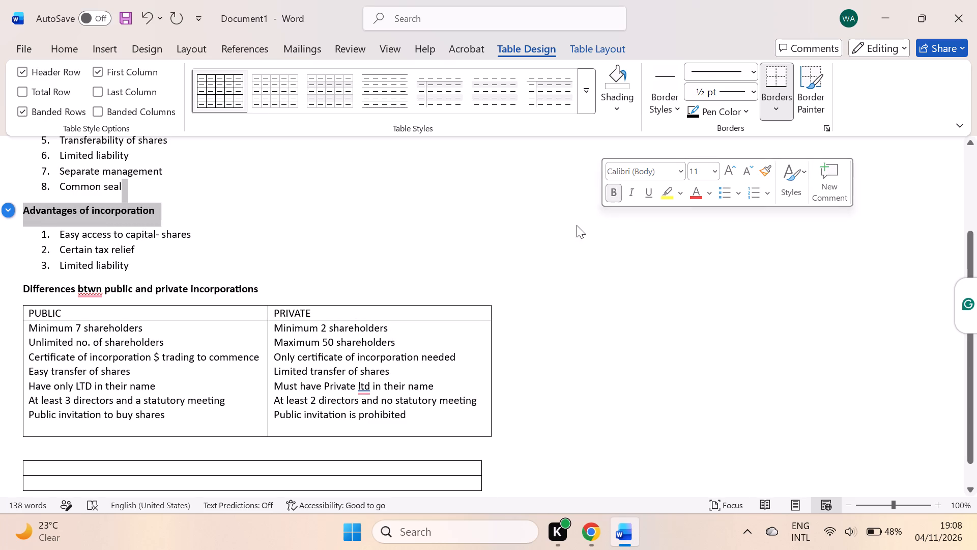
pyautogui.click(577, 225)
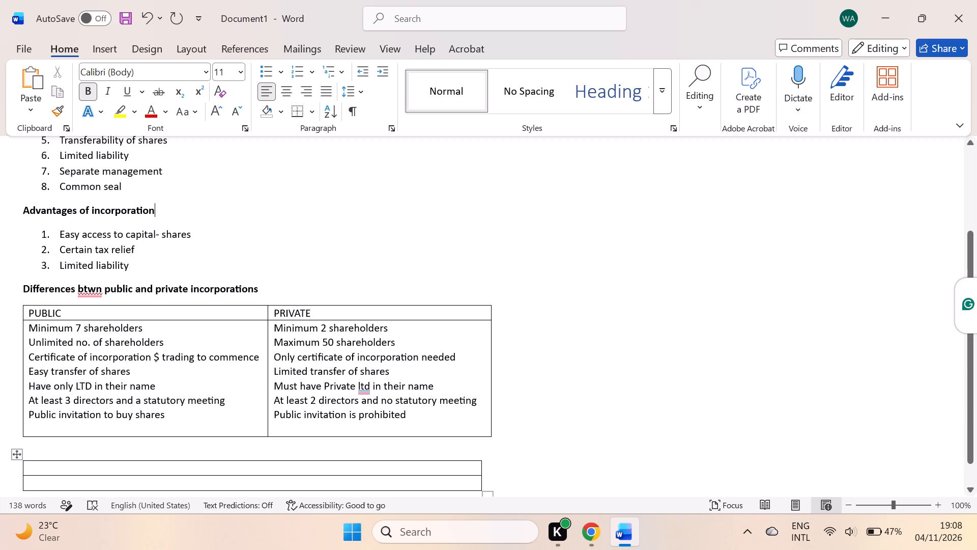
# Start a new comment on the two empty rows of the new table.
pyautogui.moveTo(149, 471); pyautogui.dragTo(223, 480)
pyautogui.moveTo(223, 480); pyautogui.dragTo(223, 479)
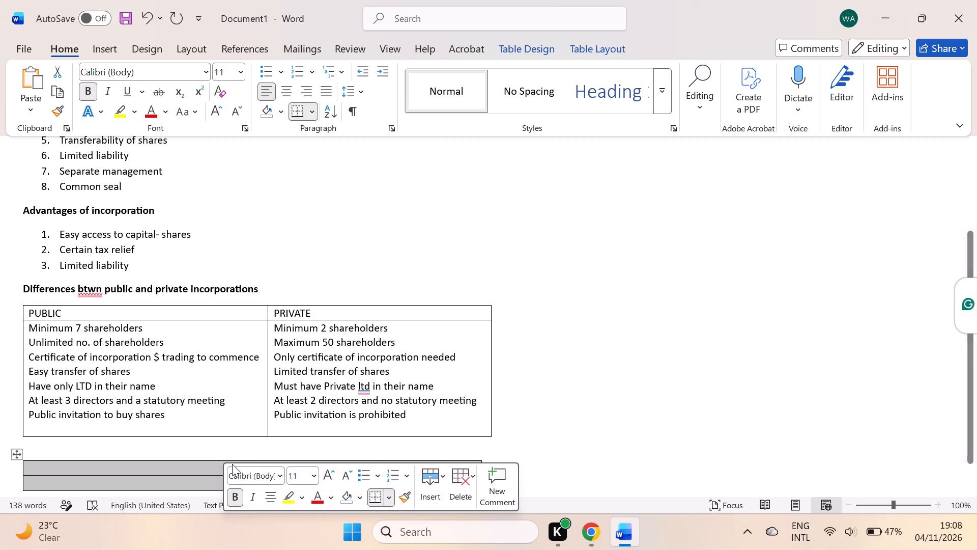
pyautogui.click(487, 480)
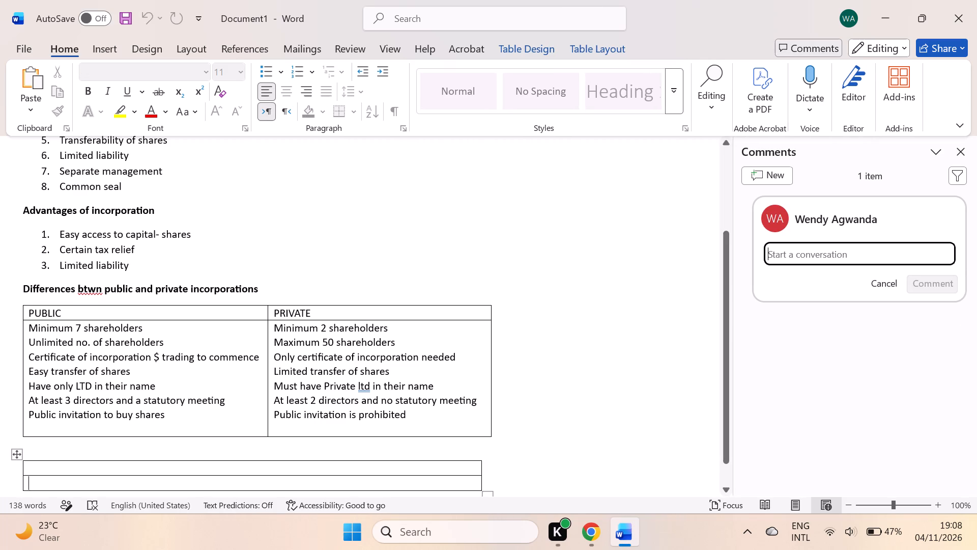
# Enlarge the new two-row table from its lower corner, stretching it well past the comparison table's width and making both rows several lines tall.
pyautogui.scroll(-3, 547, 453)
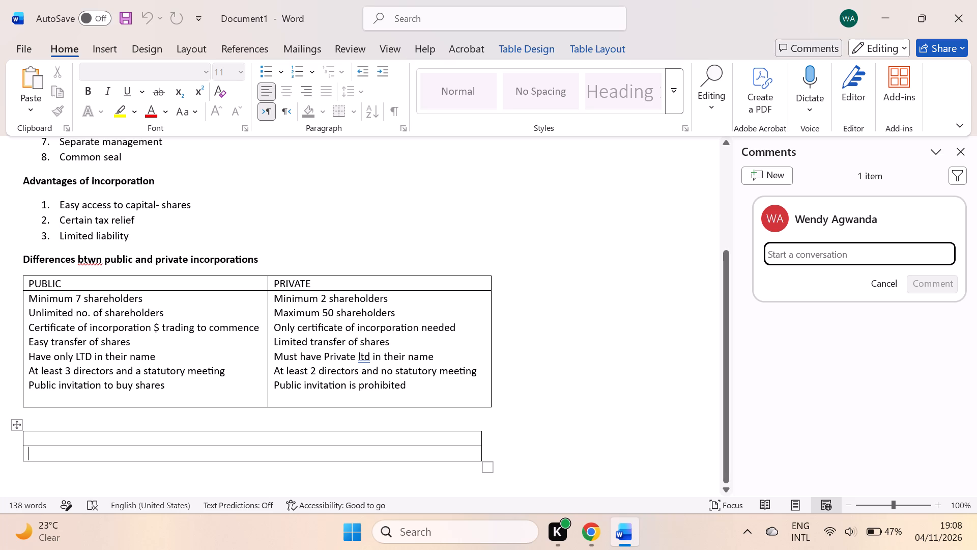
pyautogui.scroll(-1, 487, 464)
pyautogui.moveTo(489, 465); pyautogui.dragTo(502, 476)
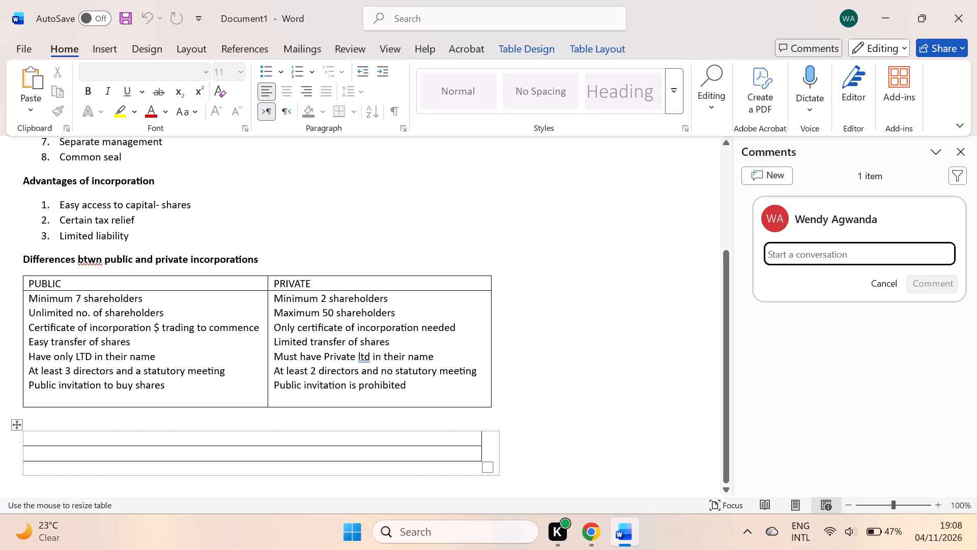
pyautogui.moveTo(502, 476); pyautogui.dragTo(714, 512)
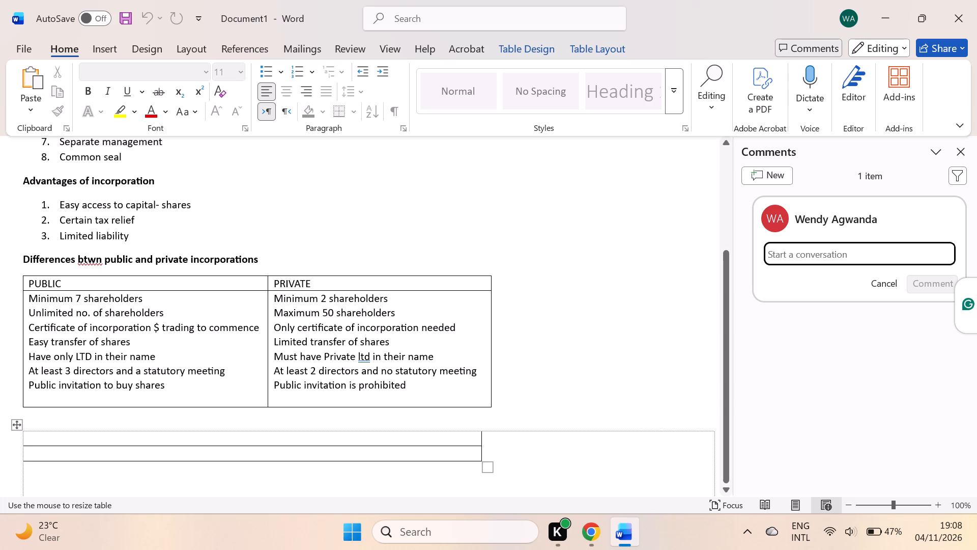
pyautogui.moveTo(714, 512); pyautogui.dragTo(716, 512)
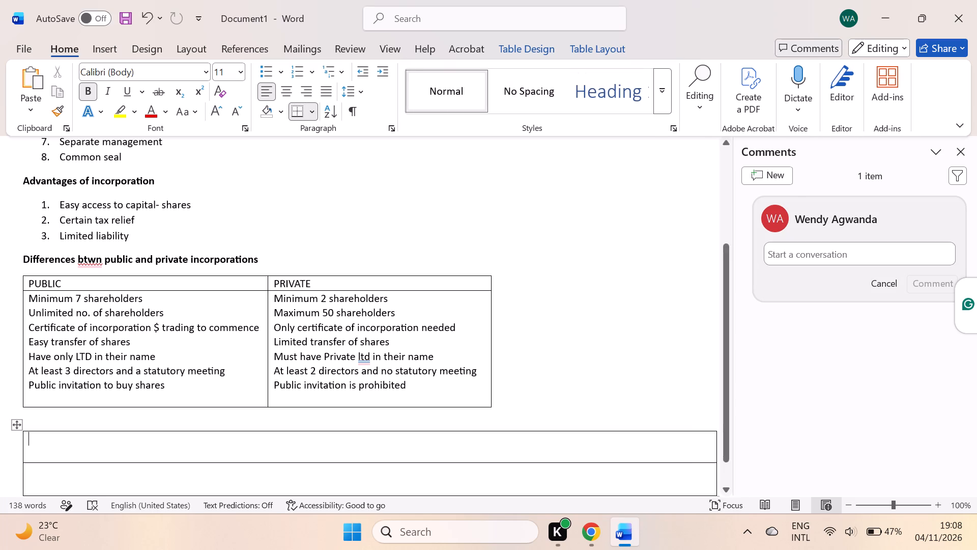
pyautogui.scroll(-1, 682, 460)
pyautogui.scroll(-1, 739, 452)
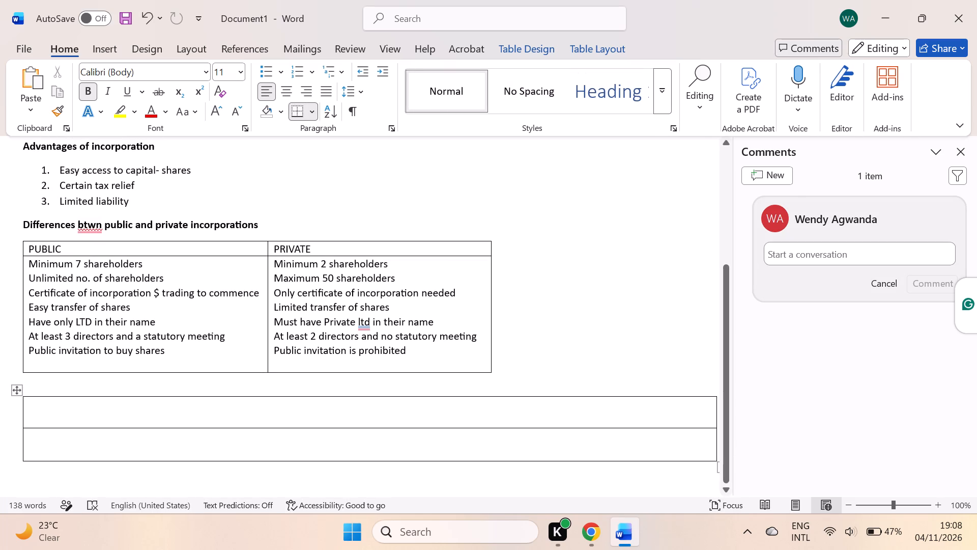
pyautogui.scroll(-1, 595, 420)
pyautogui.moveTo(718, 463); pyautogui.dragTo(725, 480)
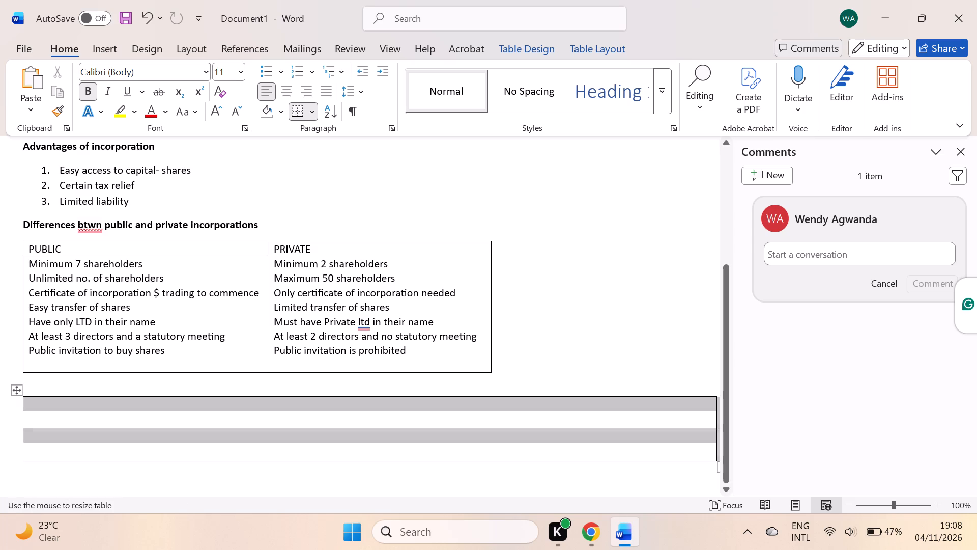
pyautogui.moveTo(725, 480); pyautogui.dragTo(730, 496)
pyautogui.scroll(-2, 675, 465)
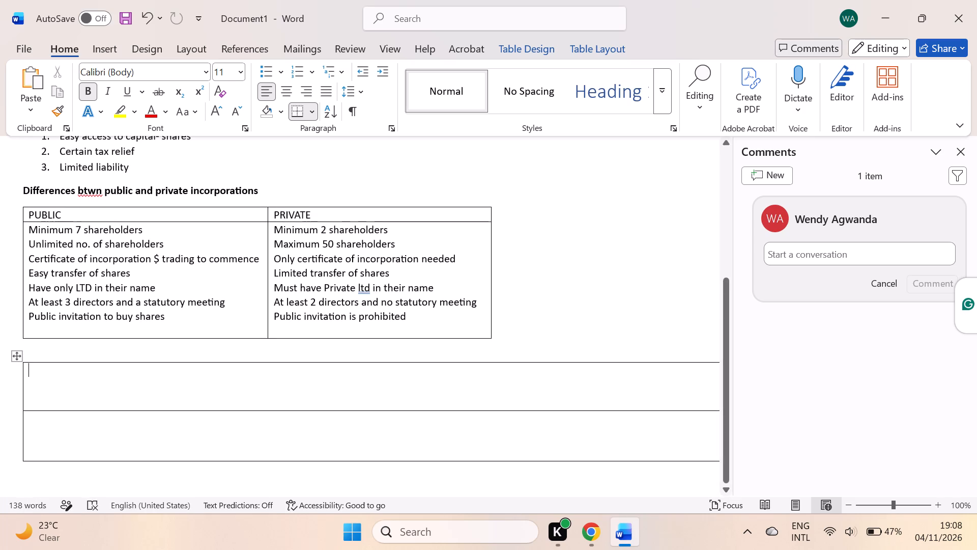
pyautogui.scroll(-1, 672, 452)
# Insert a column to the left of the existing column in the new table.
pyautogui.tripleClick(357, 373)
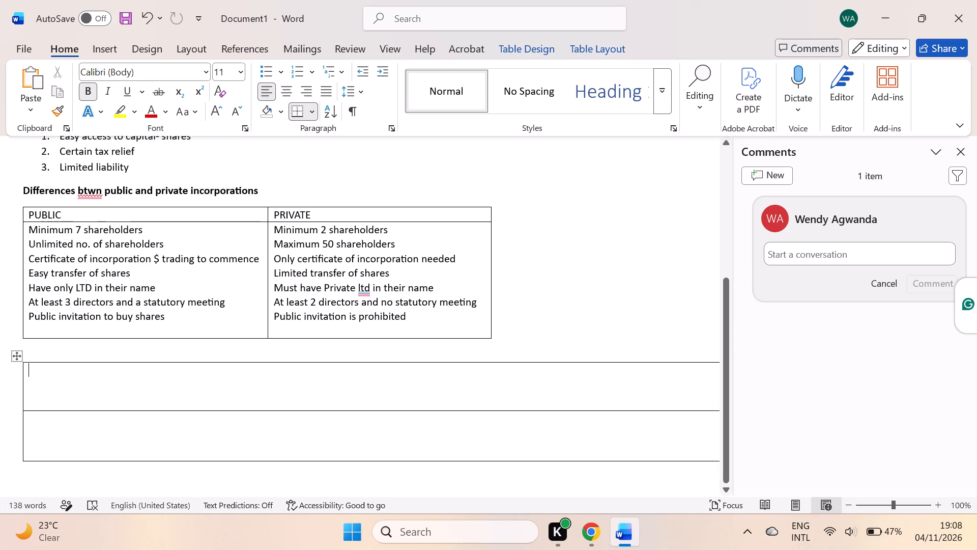
pyautogui.doubleClick(357, 373)
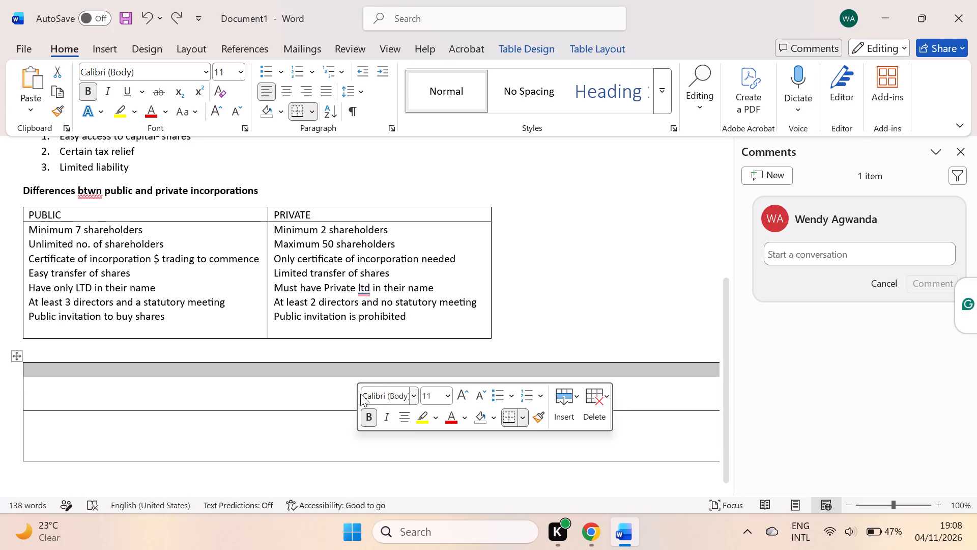
pyautogui.click(558, 407)
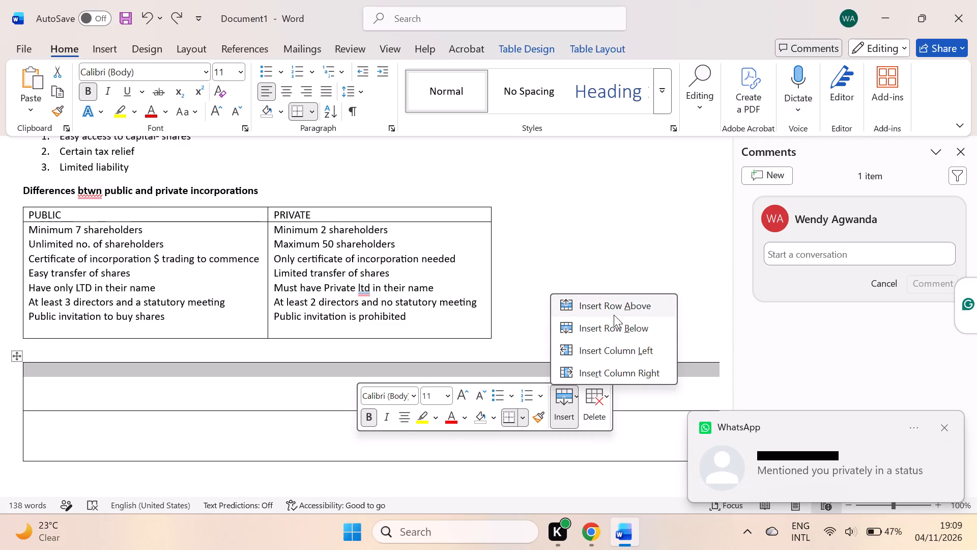
pyautogui.click(623, 349)
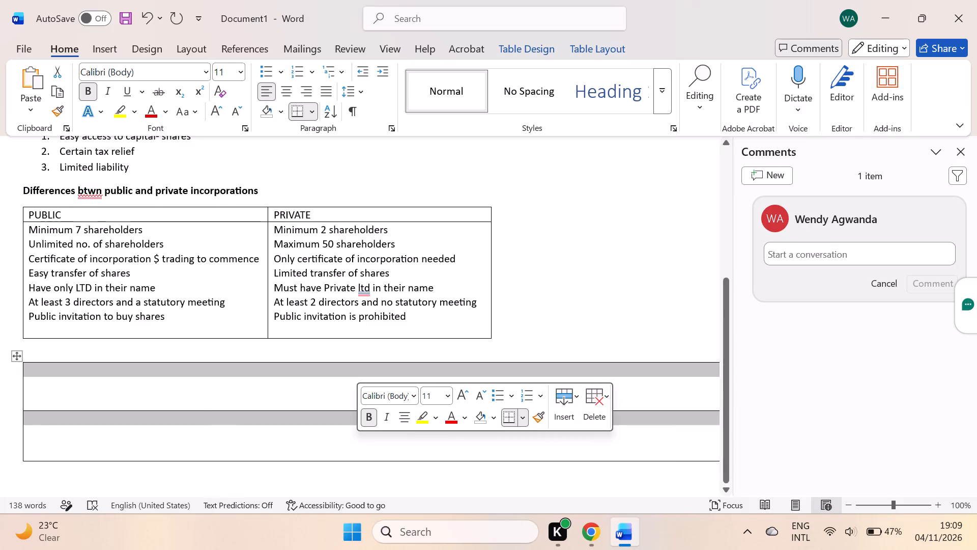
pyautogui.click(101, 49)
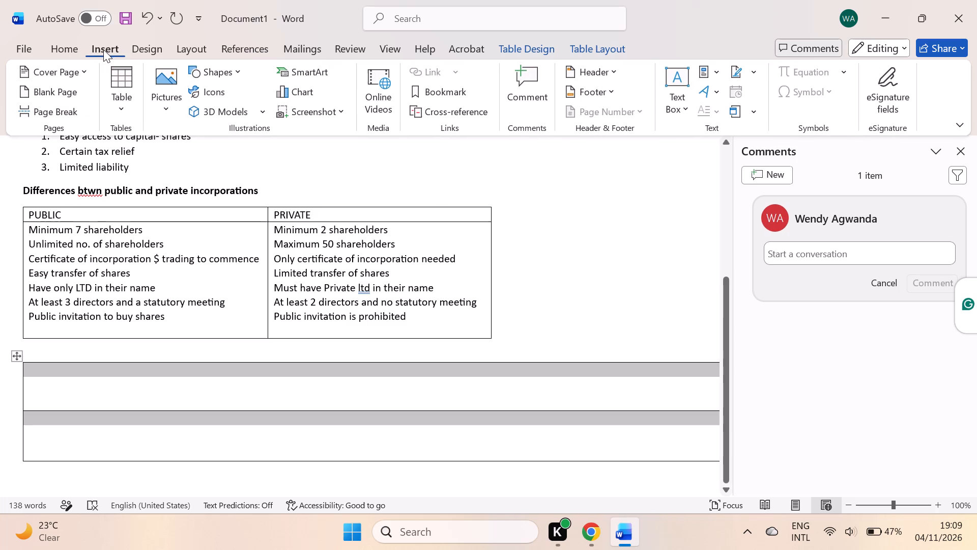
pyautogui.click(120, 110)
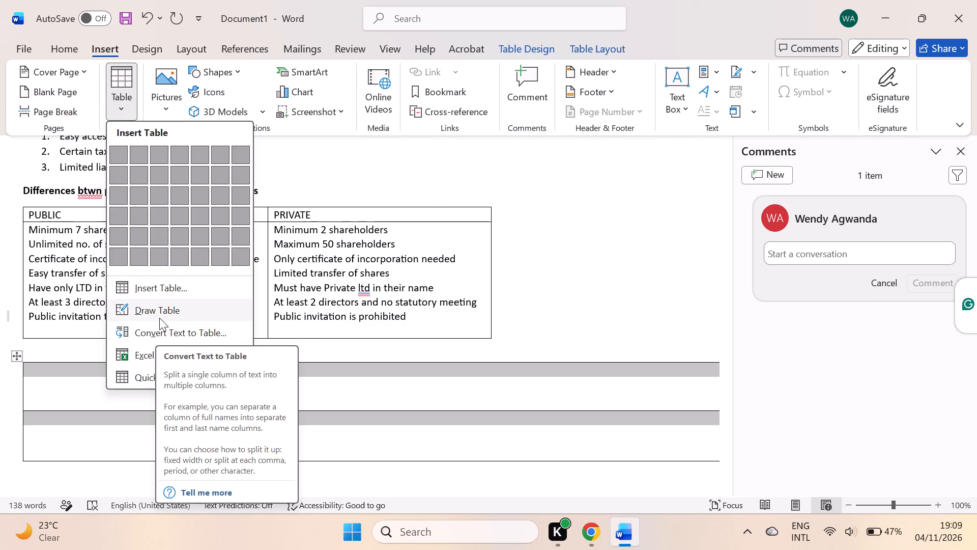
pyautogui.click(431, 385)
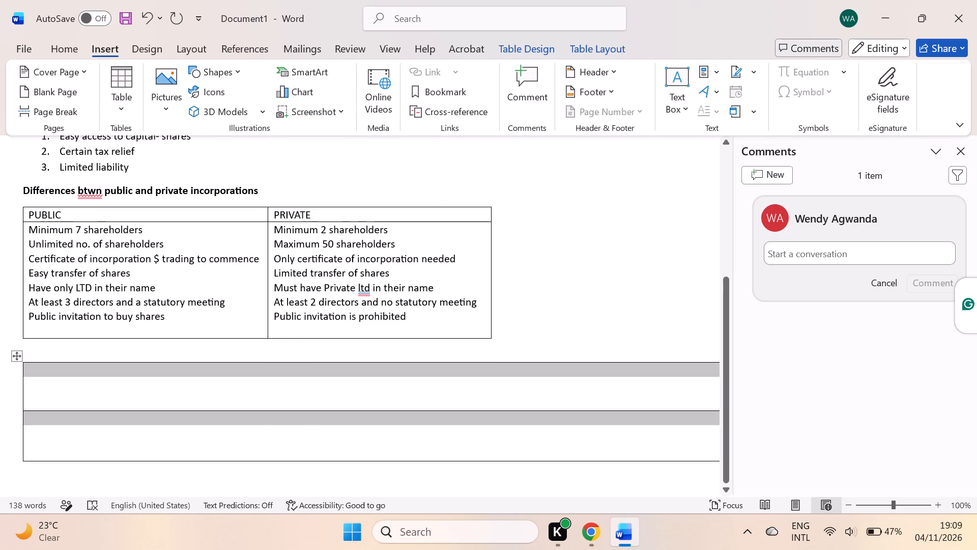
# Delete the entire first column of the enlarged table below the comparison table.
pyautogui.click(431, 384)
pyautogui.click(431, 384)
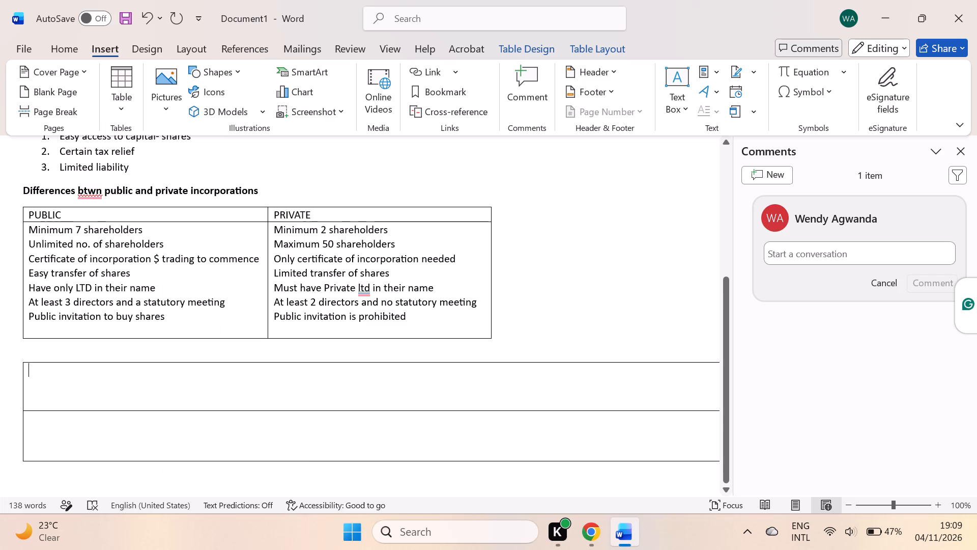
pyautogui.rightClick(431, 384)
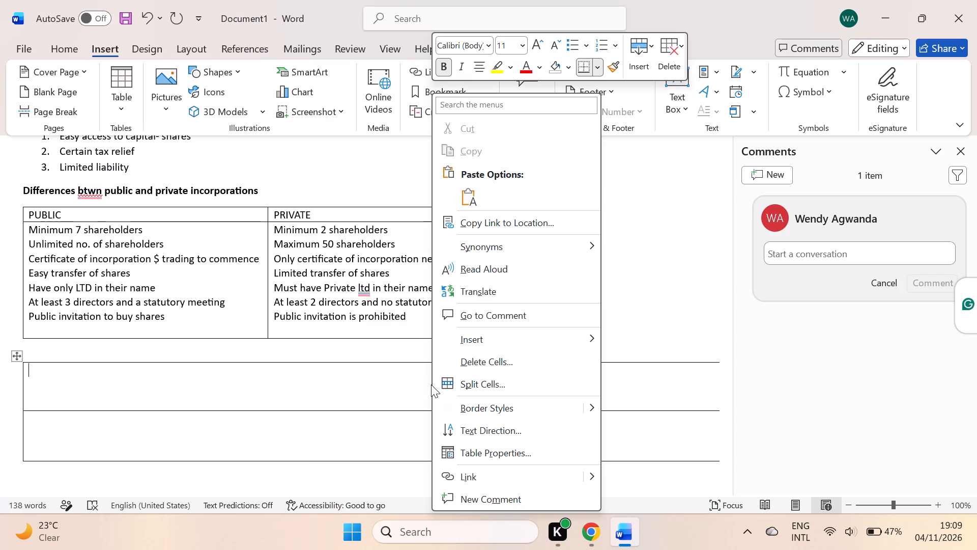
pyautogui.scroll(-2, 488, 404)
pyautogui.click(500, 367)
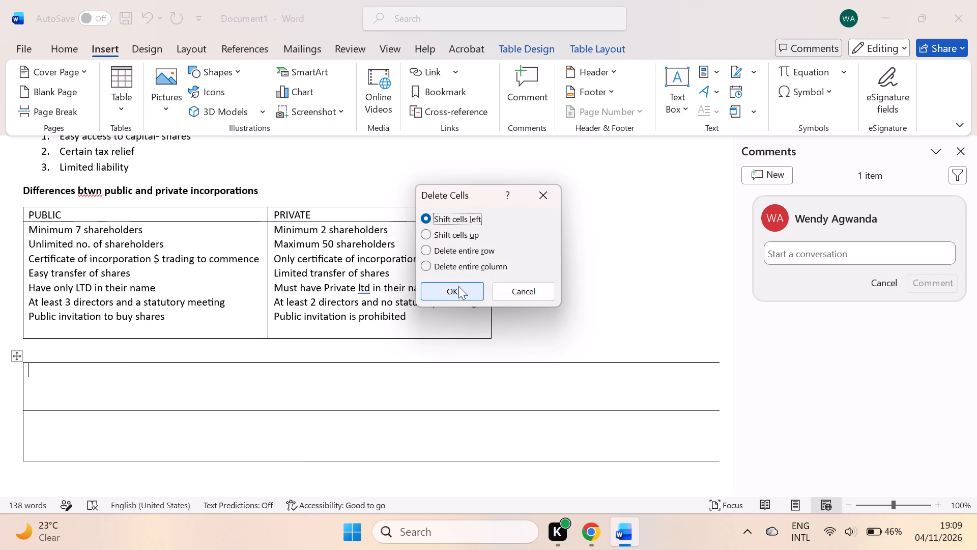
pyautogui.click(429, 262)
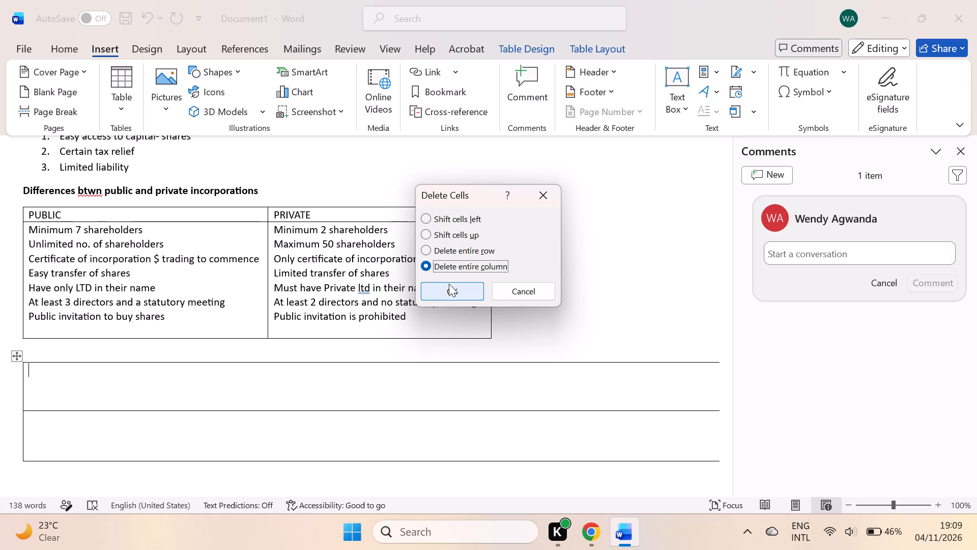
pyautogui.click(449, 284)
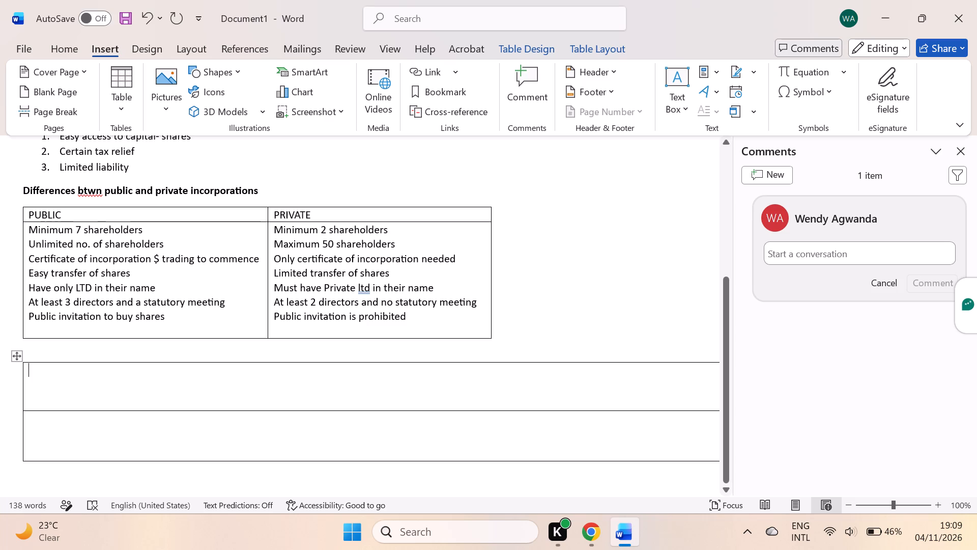
# Undo the column deletion and the earlier table edits, back to before the second table was inserted.
pyautogui.click(140, 24)
pyautogui.click(140, 24)
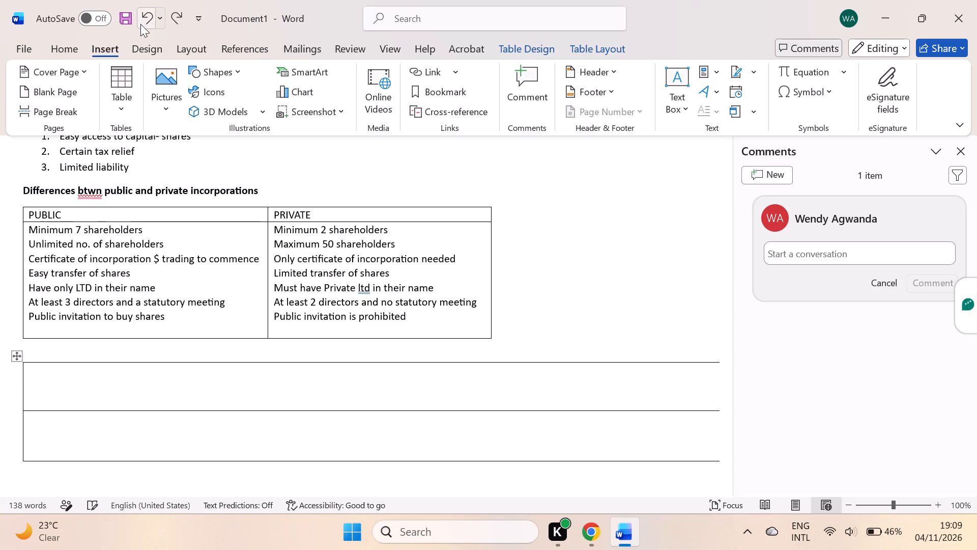
pyautogui.click(140, 24)
pyautogui.click(140, 24)
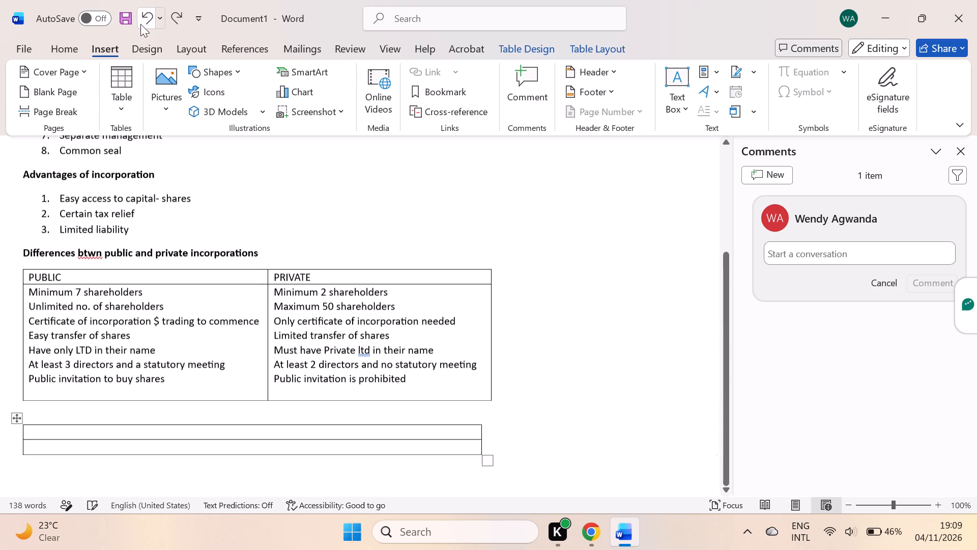
pyautogui.click(140, 24)
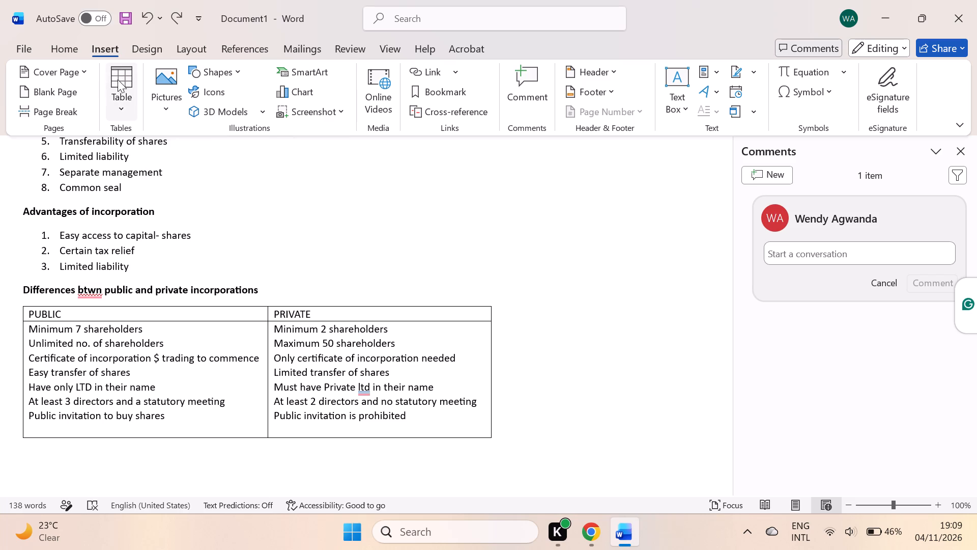
# Insert a table with two columns and one row on the blank line below the comparison table.
pyautogui.click(117, 106)
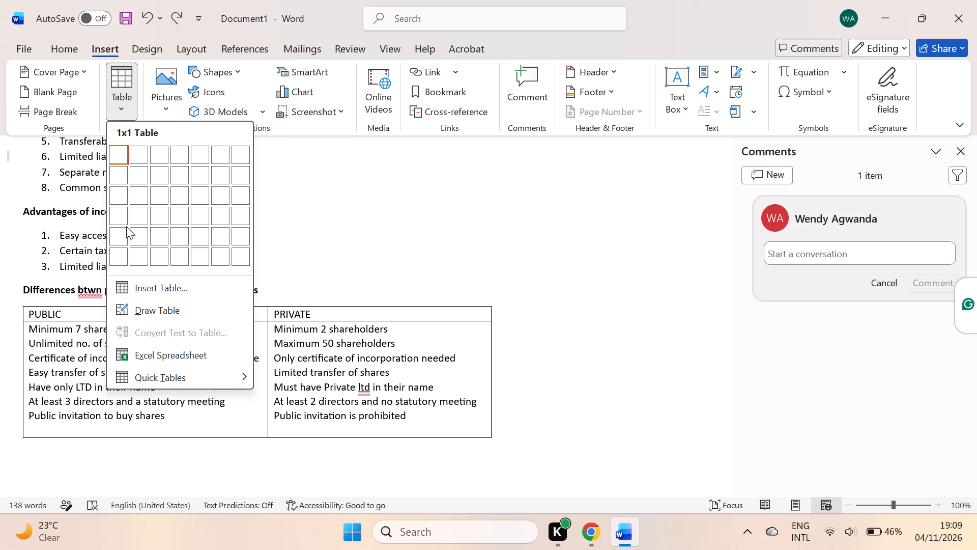
pyautogui.click(153, 291)
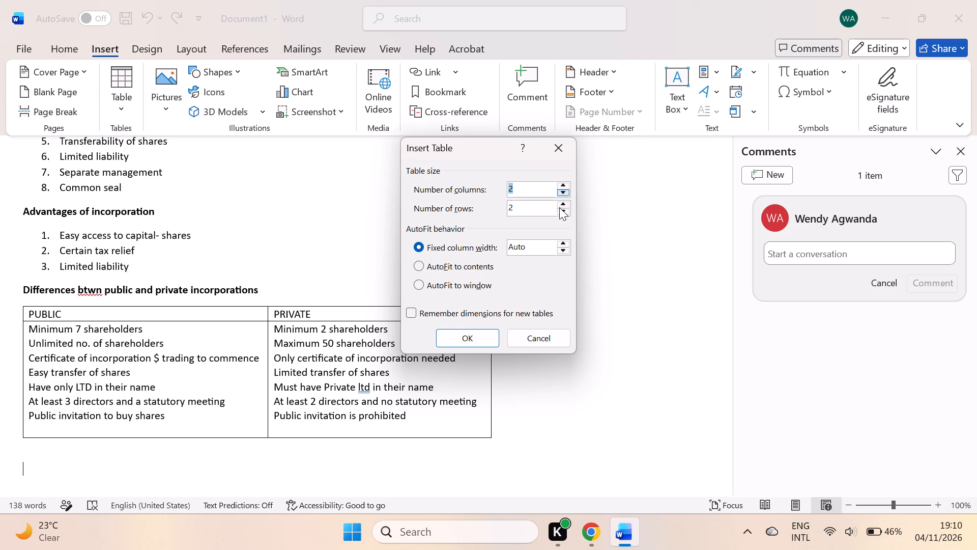
pyautogui.click(559, 209)
pyautogui.click(473, 337)
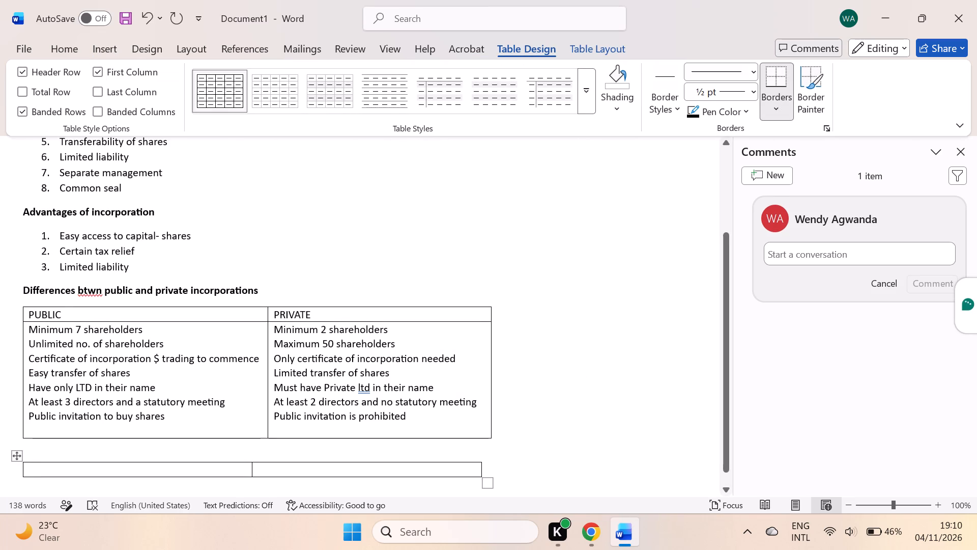
# Enlarge the empty two-column table below the comparison table, making its row several lines tall and its width slightly greater than the comparison table's.
pyautogui.scroll(-1, 434, 443)
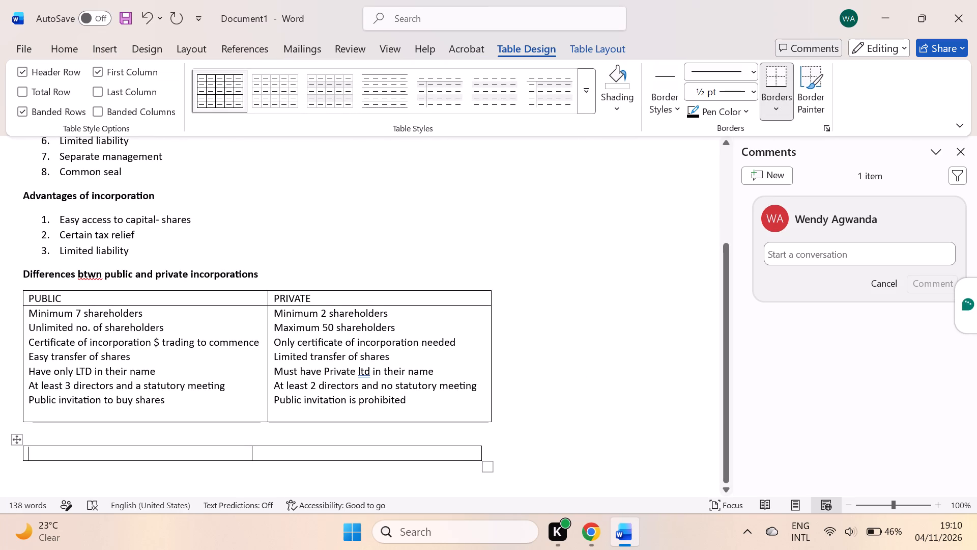
pyautogui.moveTo(484, 465); pyautogui.dragTo(505, 487)
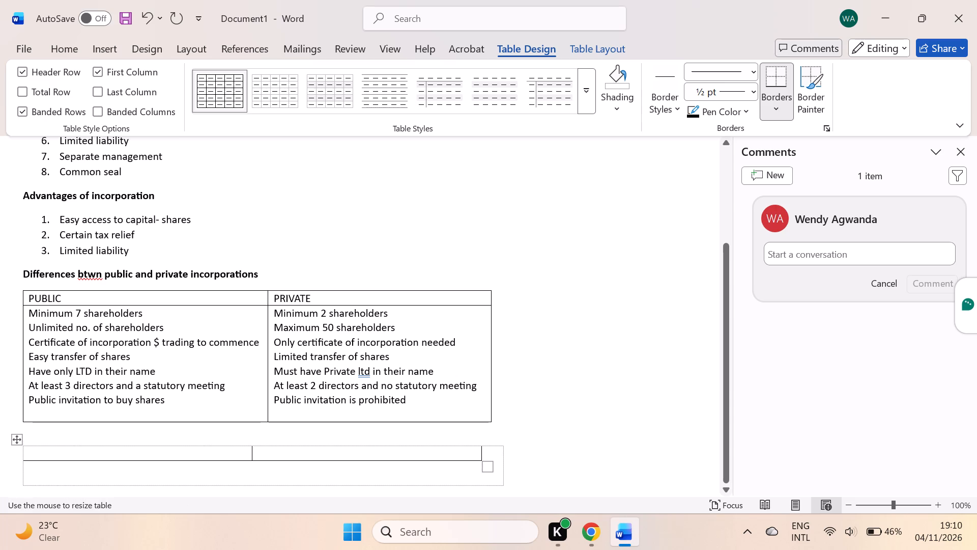
pyautogui.moveTo(505, 487); pyautogui.dragTo(526, 549)
pyautogui.moveTo(526, 549); pyautogui.dragTo(488, 549)
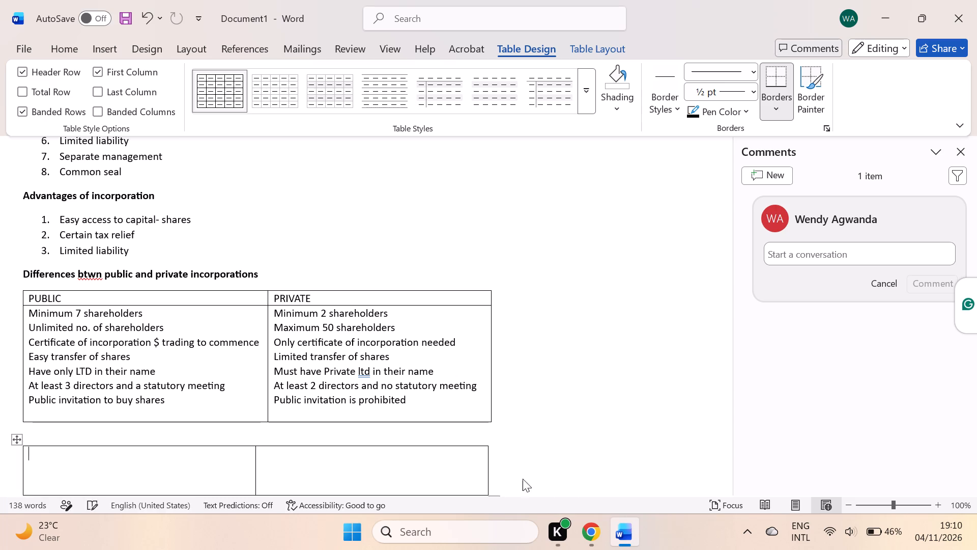
pyautogui.scroll(-2, 551, 430)
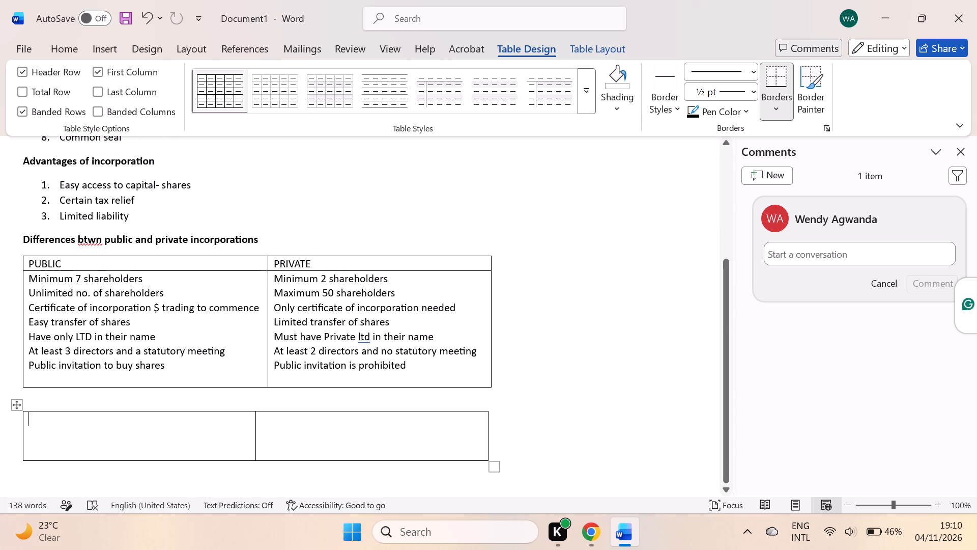
pyautogui.moveTo(491, 462); pyautogui.dragTo(525, 497)
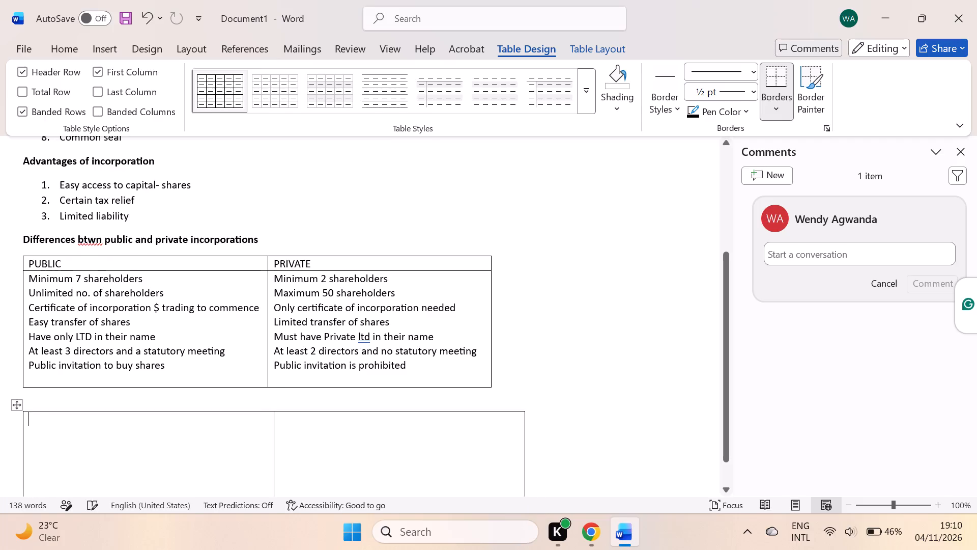
# Enter the heading "Memorandum of Association" in the first cell of the empty two-column table.
pyautogui.click(177, 417)
pyautogui.scroll(-1, 177, 417)
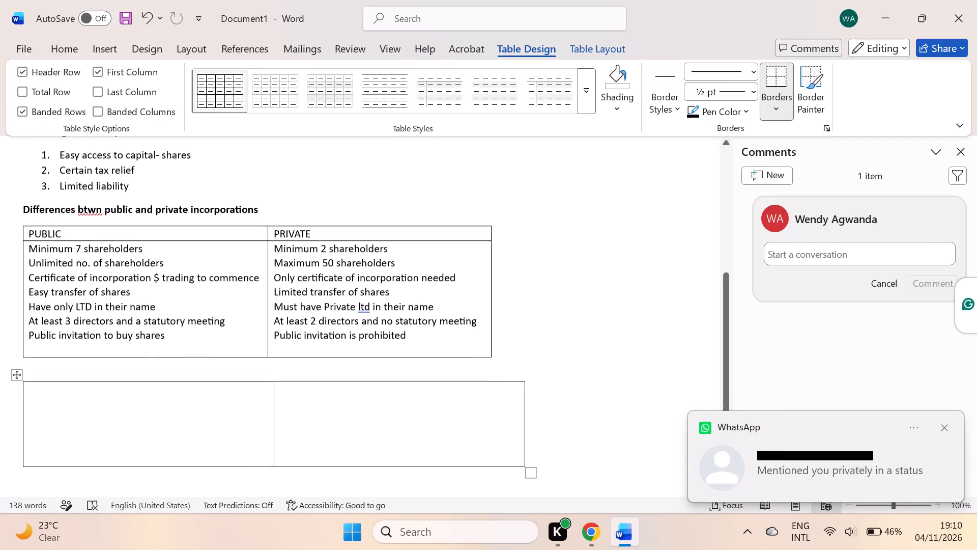
pyautogui.scroll(-1, 177, 417)
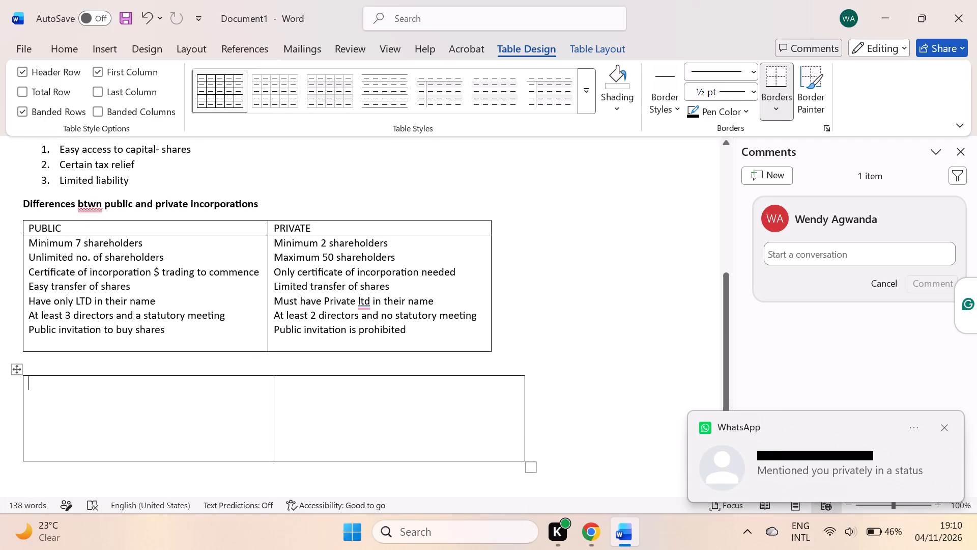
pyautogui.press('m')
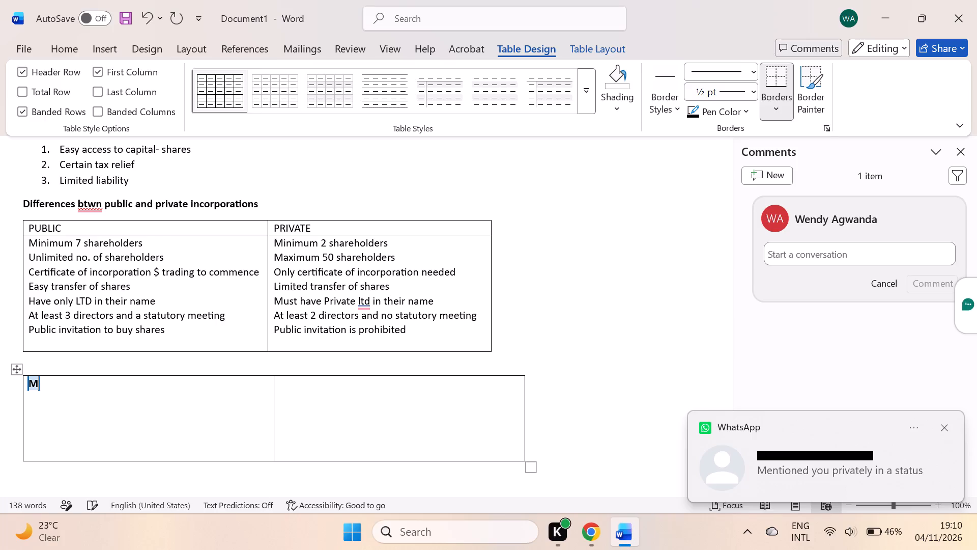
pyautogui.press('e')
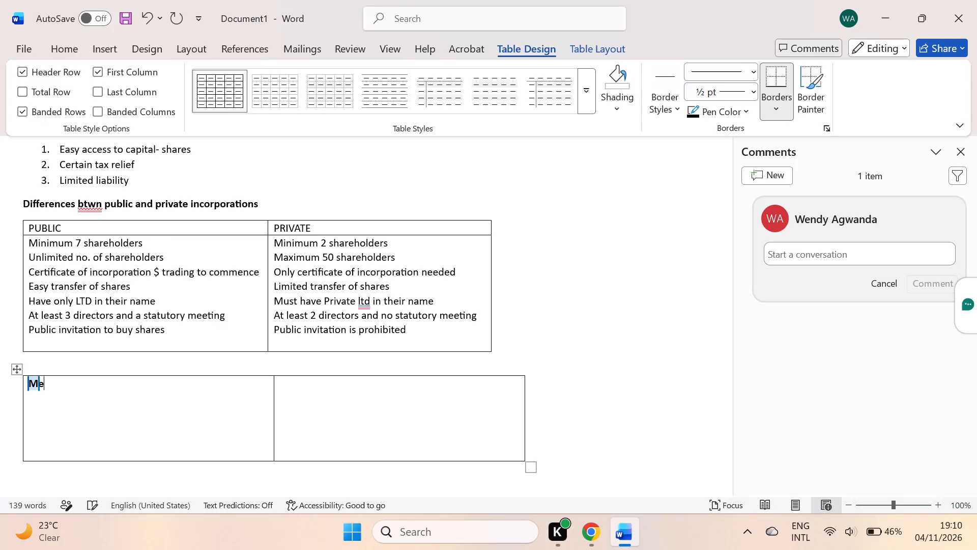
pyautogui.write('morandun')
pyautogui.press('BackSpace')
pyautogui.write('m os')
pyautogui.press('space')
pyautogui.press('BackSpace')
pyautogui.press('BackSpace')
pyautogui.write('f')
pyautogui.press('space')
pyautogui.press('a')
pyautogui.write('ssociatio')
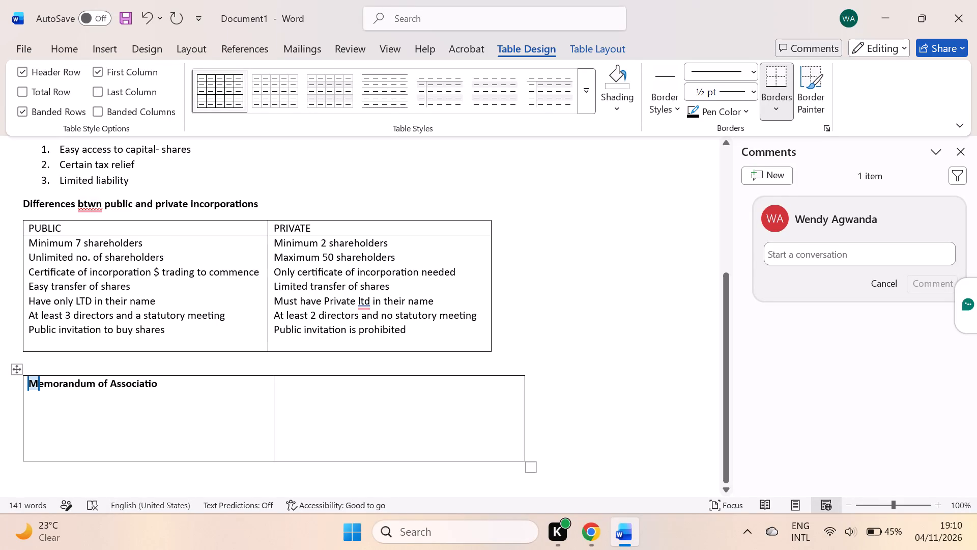
# Complete the new table's bold column headings as "Memorandum of Association" and "Articles of Association".
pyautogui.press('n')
pyautogui.click(288, 389)
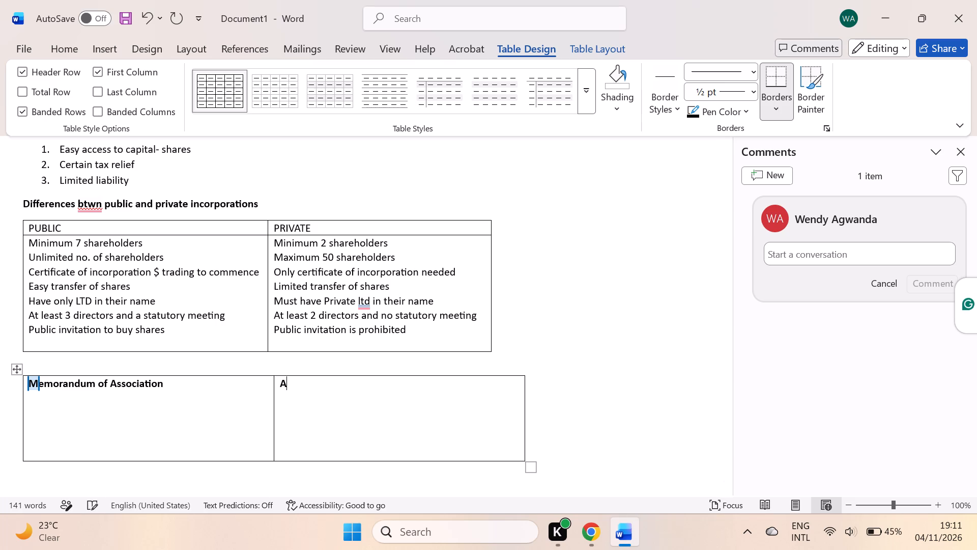
pyautogui.write('ical')
pyautogui.press('space')
pyautogui.press('o')
pyautogui.press('f')
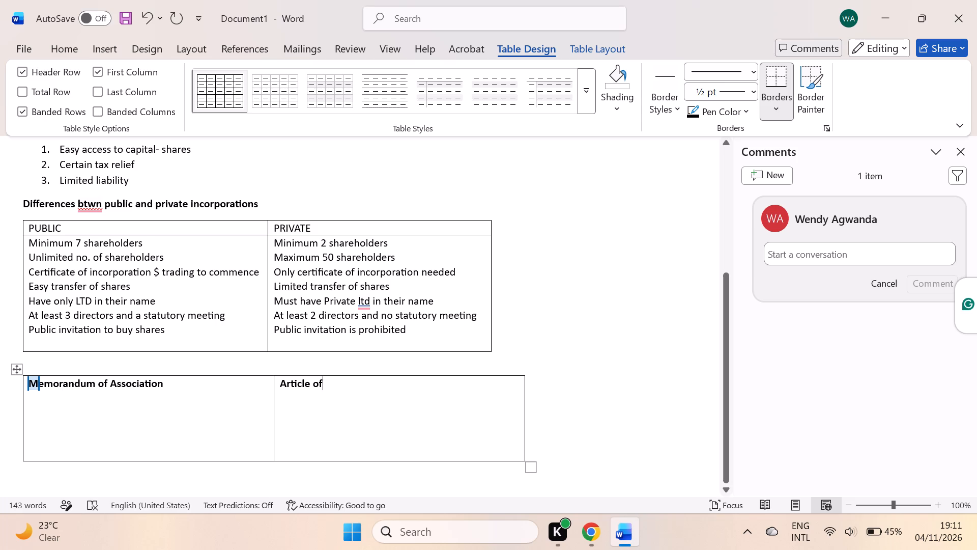
pyautogui.click(307, 383)
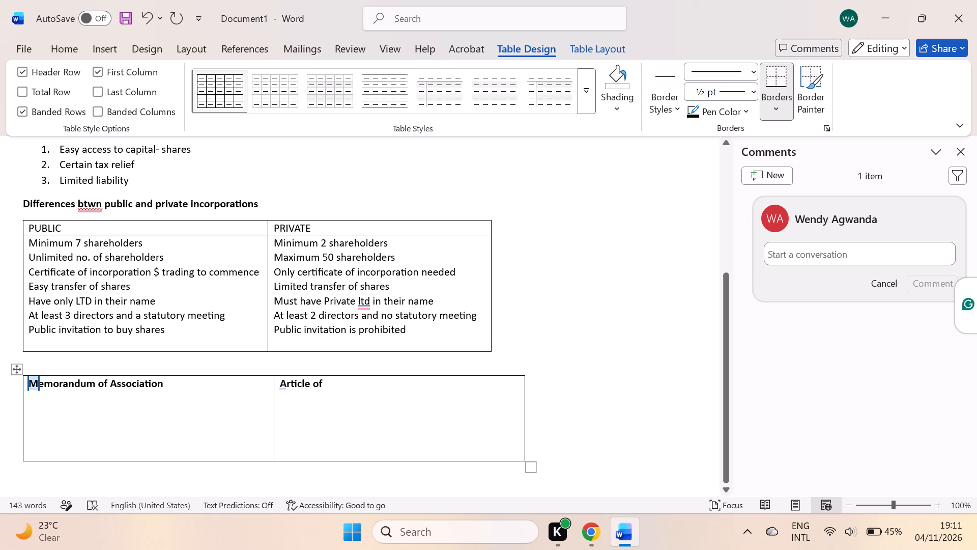
pyautogui.click(310, 383)
pyautogui.press('s')
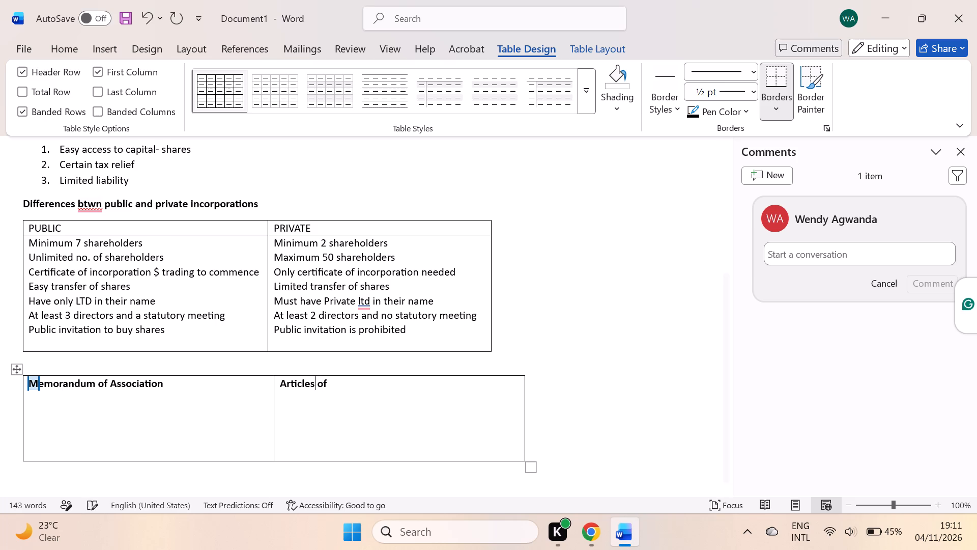
pyautogui.click(375, 388)
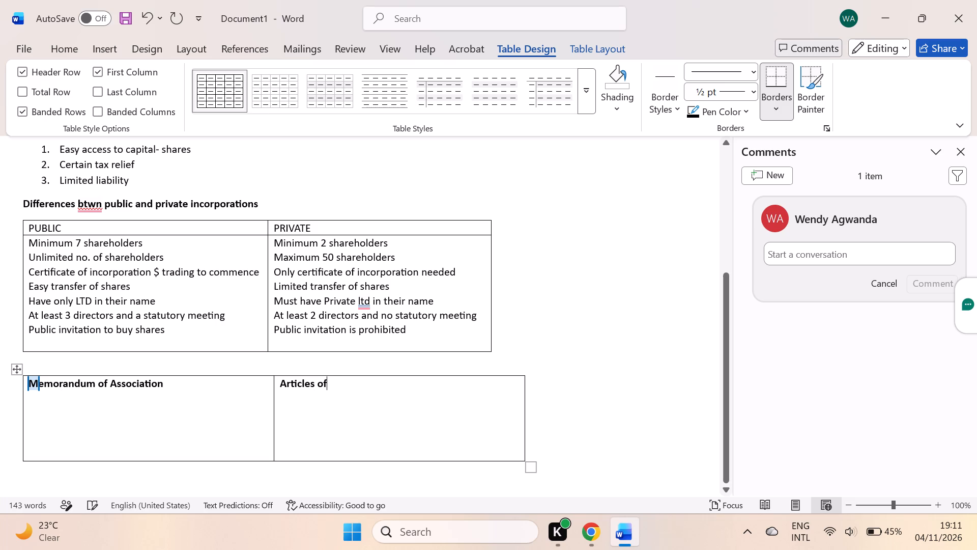
pyautogui.press('space')
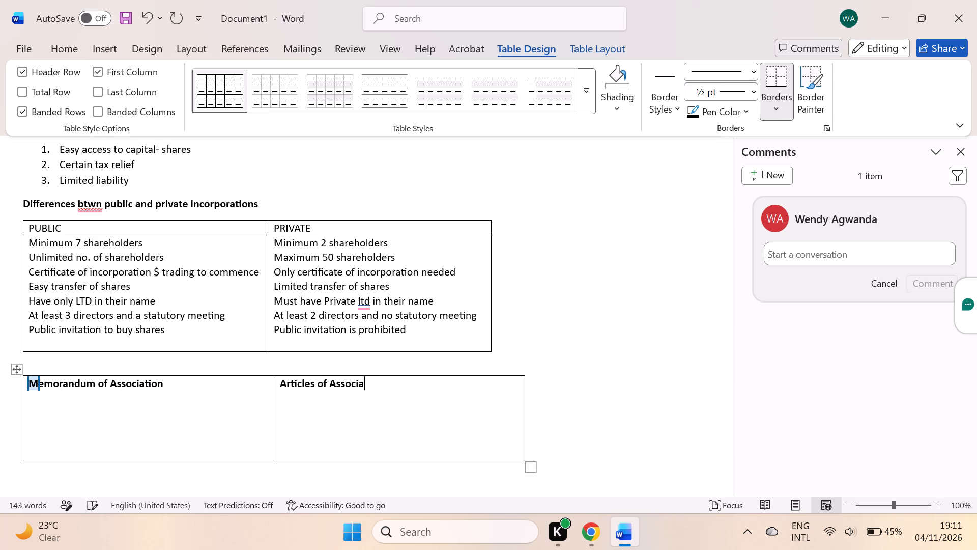
pyautogui.write('tion')
# Add "Name Clause" in non-bold text on its own line under the Memorandum of Association heading, and start another line below it.
pyautogui.click(216, 391)
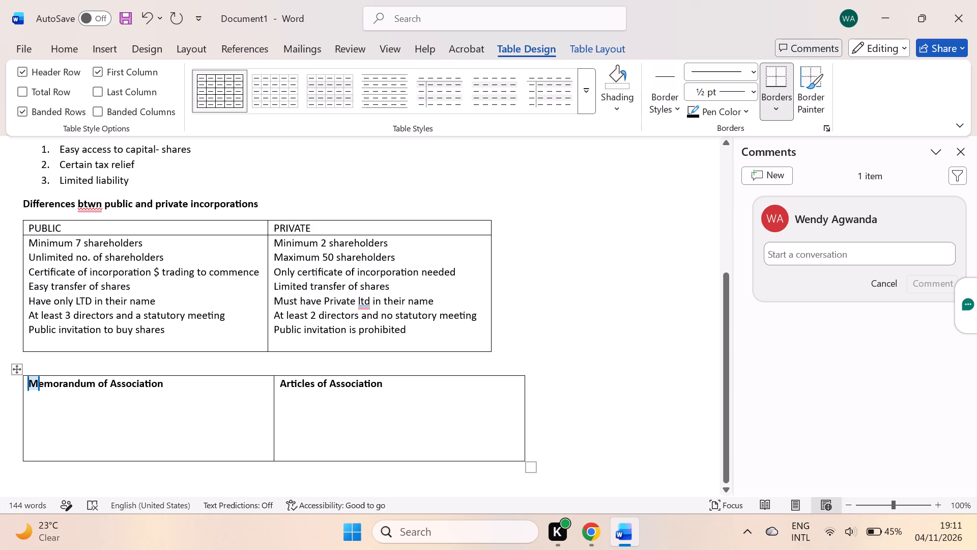
pyautogui.press('Return')
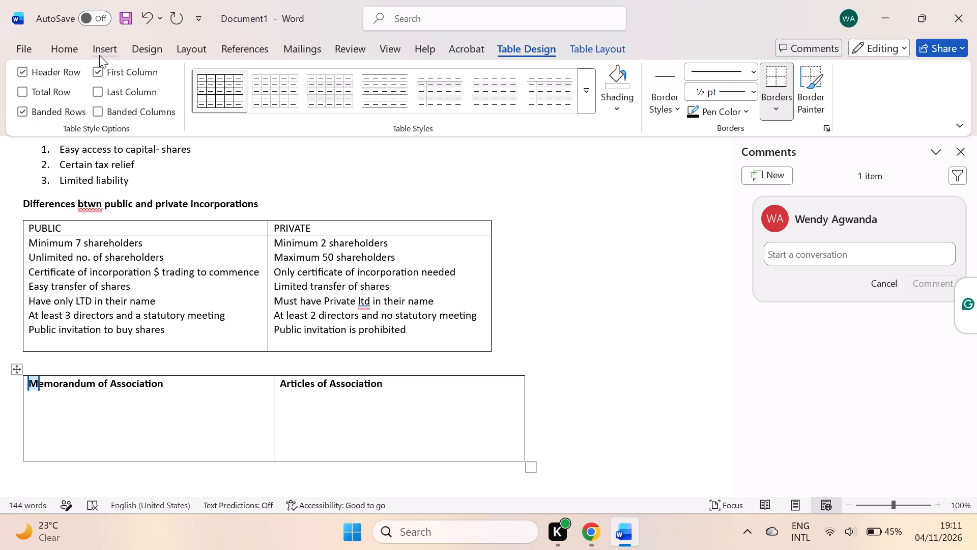
pyautogui.click(69, 48)
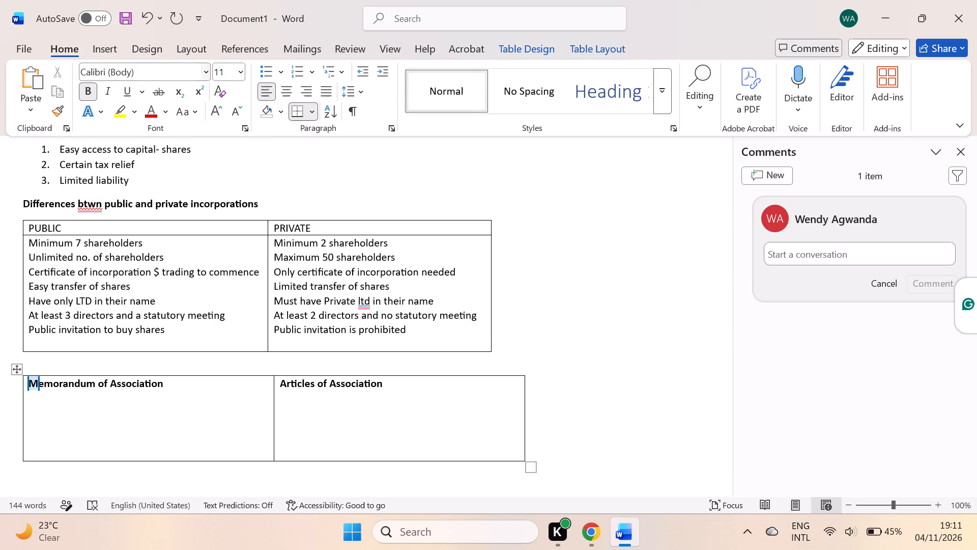
pyautogui.click(87, 85)
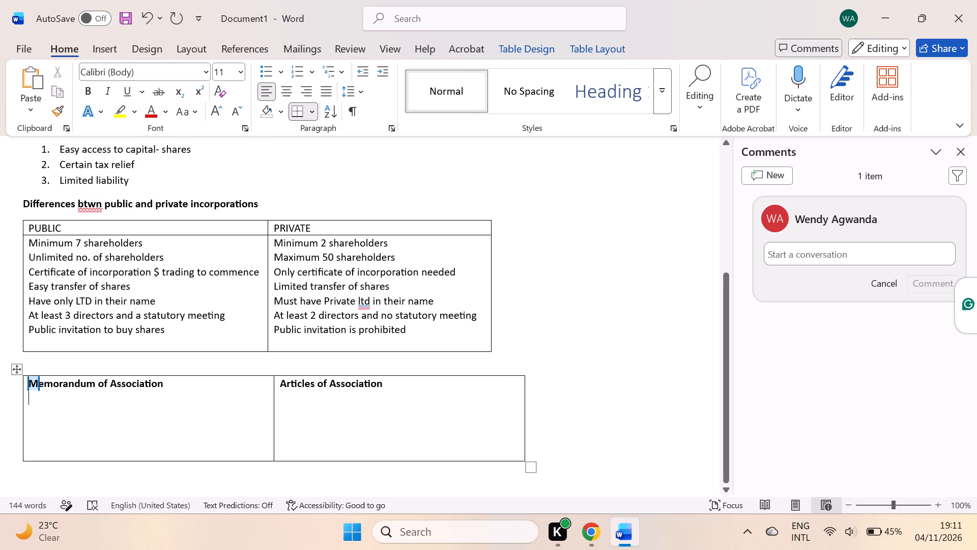
pyautogui.click(28, 386)
pyautogui.click(48, 383)
pyautogui.click(85, 397)
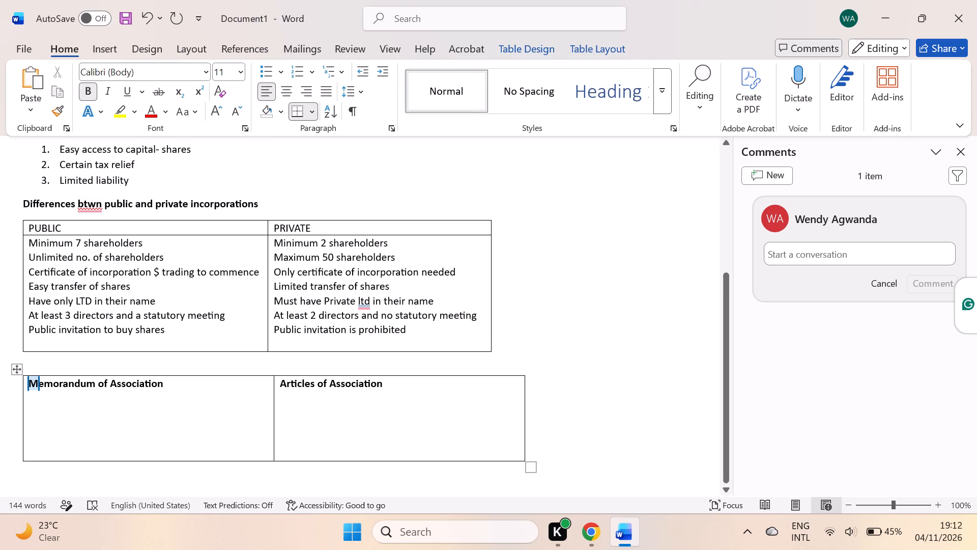
pyautogui.click(37, 401)
pyautogui.write('ame')
pyautogui.press('space')
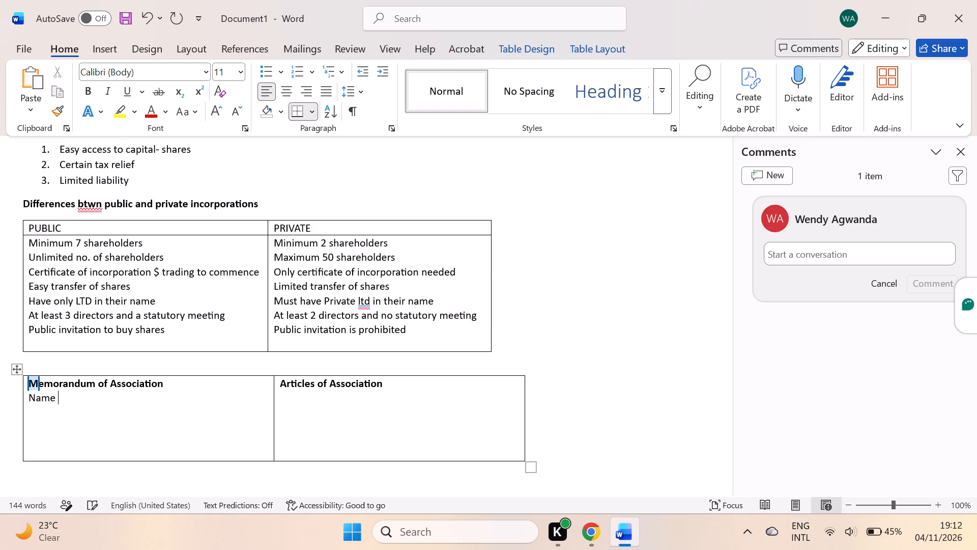
pyautogui.write('laus')
pyautogui.press('e')
pyautogui.press('Return')
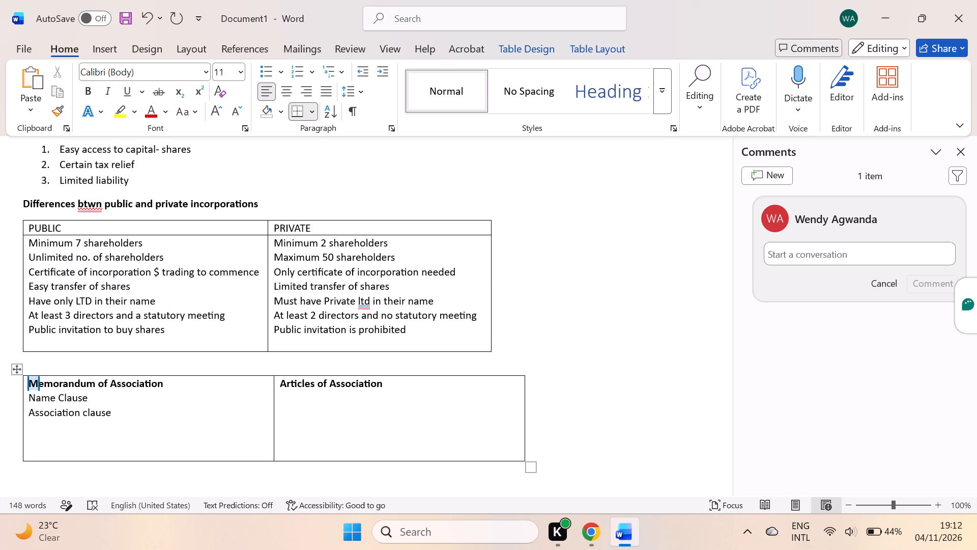
# Add "Object clause" on its own line below "Association clause" in the Memorandum of Association column.
pyautogui.press('o')
pyautogui.press('BackSpace')
pyautogui.press('Return')
pyautogui.press('b')
pyautogui.write('JECT')
pyautogui.press('BackSpace')
pyautogui.press('BackSpace')
pyautogui.press('BackSpace')
pyautogui.press('BackSpace')
pyautogui.press('BackSpace')
pyautogui.press('BackSpace')
pyautogui.press('o')
pyautogui.write('bject c')
pyautogui.write('lause')
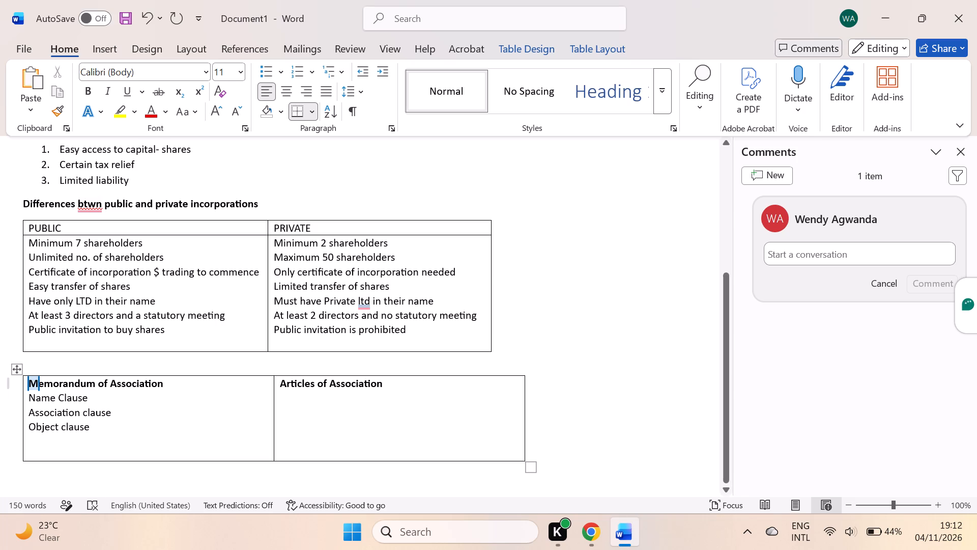
# Add "Registration office clause" and "Capital clause" on separate lines below "Object clause" in the Memorandum of Association column.
pyautogui.press('Return')
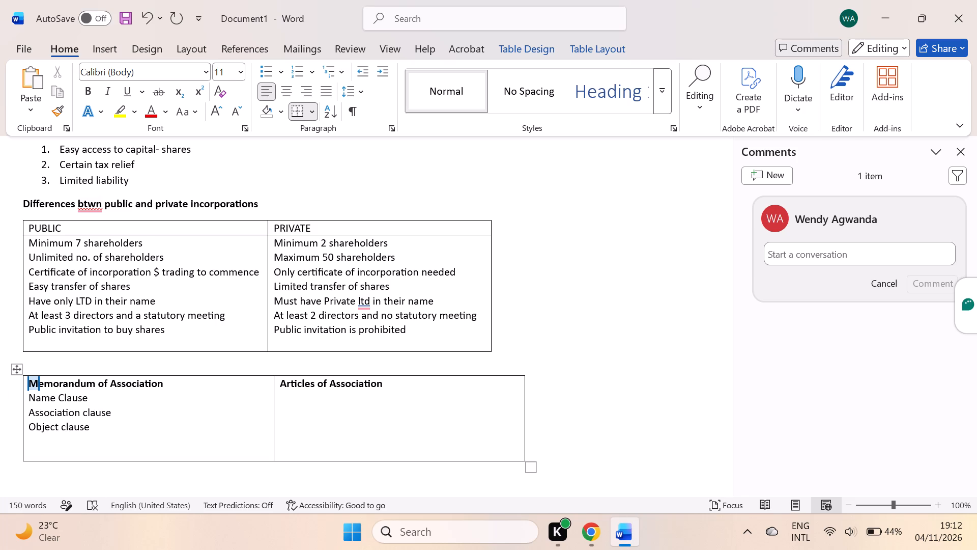
pyautogui.write('istration')
pyautogui.press('space')
pyautogui.write('office clause')
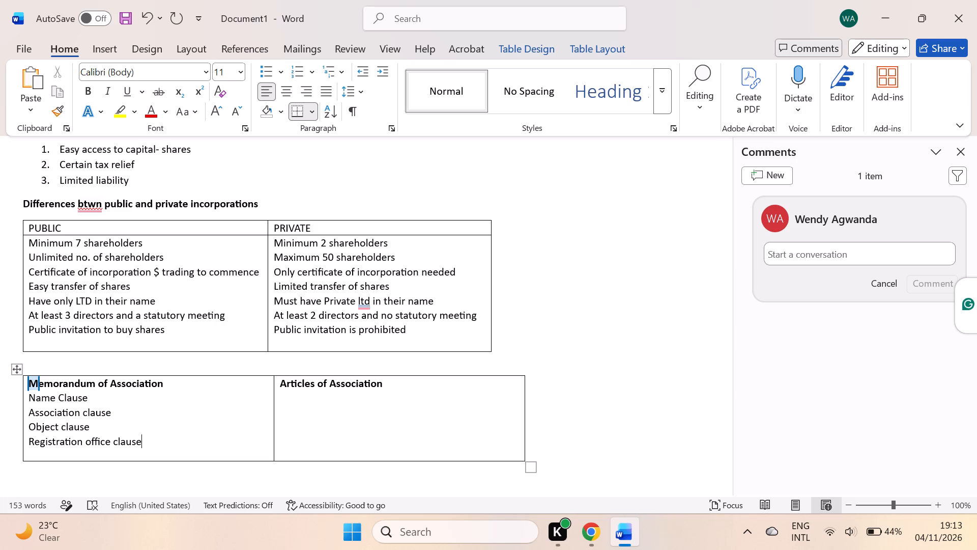
pyautogui.press('Return')
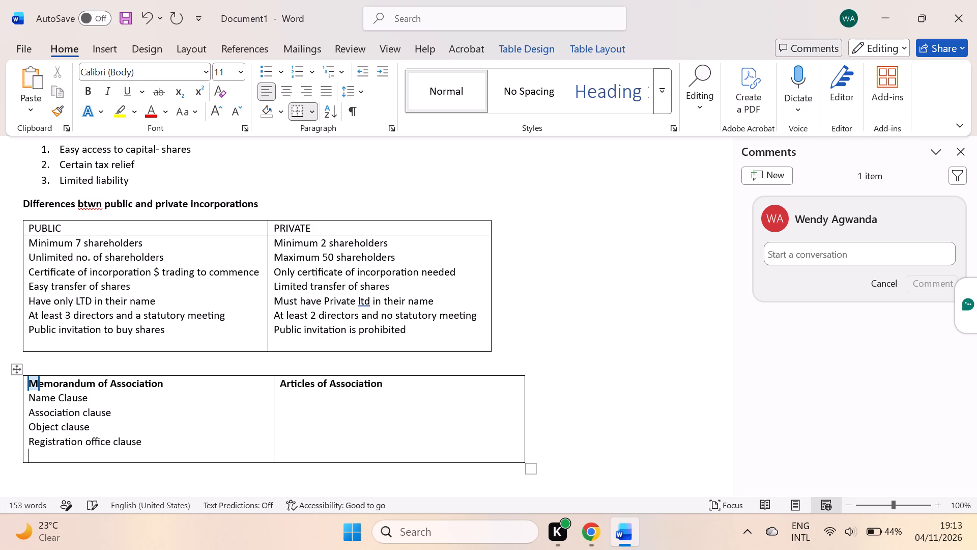
pyautogui.press('c')
pyautogui.write('apital clause')
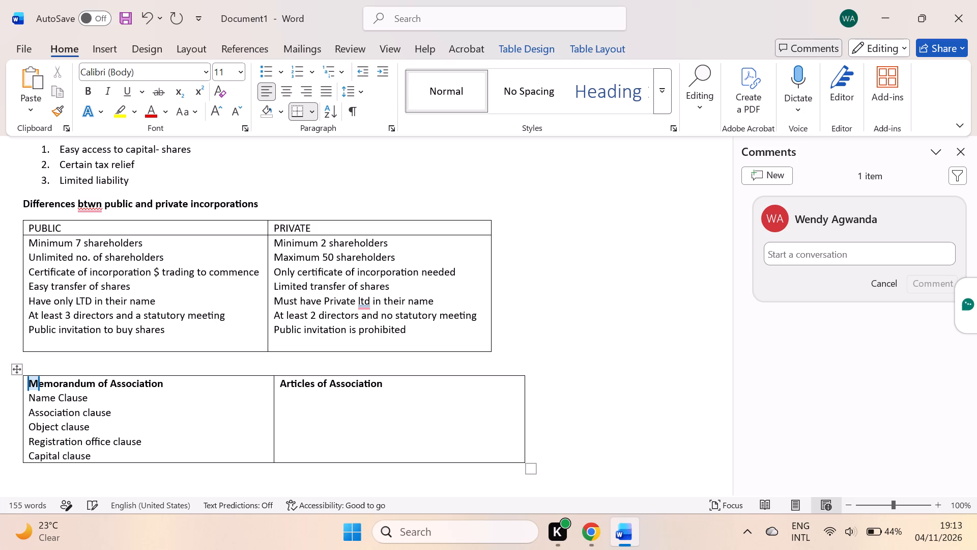
# Start another entry beginning with "L" on a new line below "Capital clause".
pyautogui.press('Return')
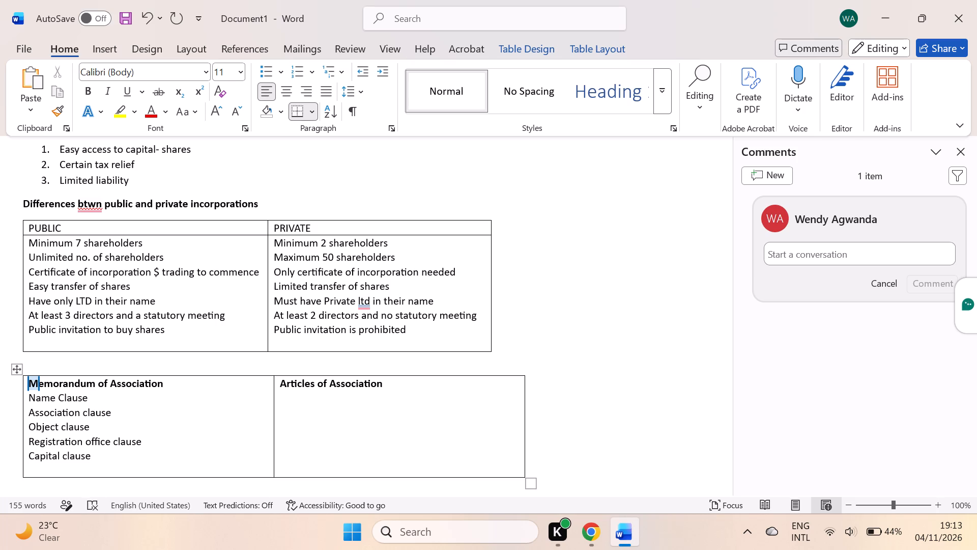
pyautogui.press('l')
# Complete the entry below "Capital clause" in the Memorandum of Association column so it reads "Liability clause".
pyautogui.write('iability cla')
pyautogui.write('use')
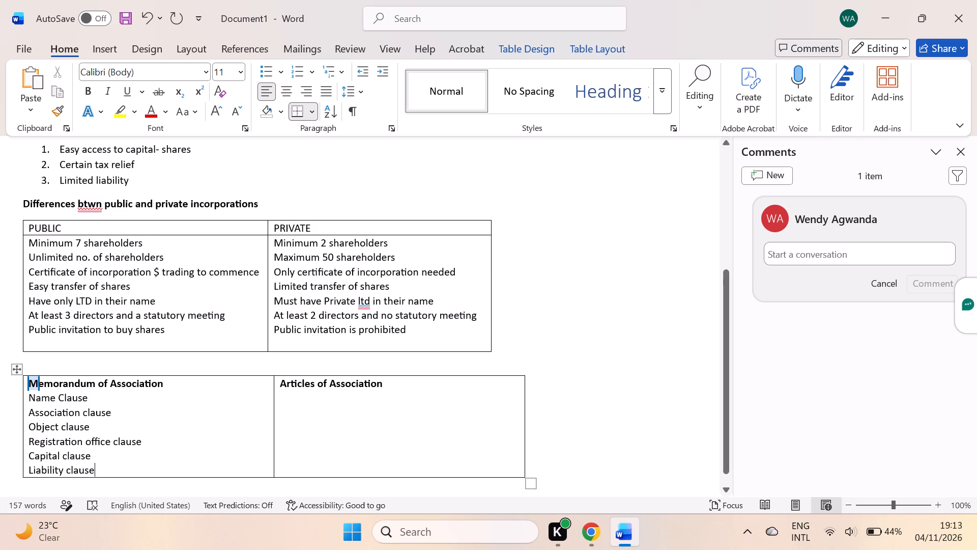
# Start a new line below the "Articles of Association" heading in the table's second column.
pyautogui.click(287, 397)
pyautogui.click(293, 411)
pyautogui.click(393, 389)
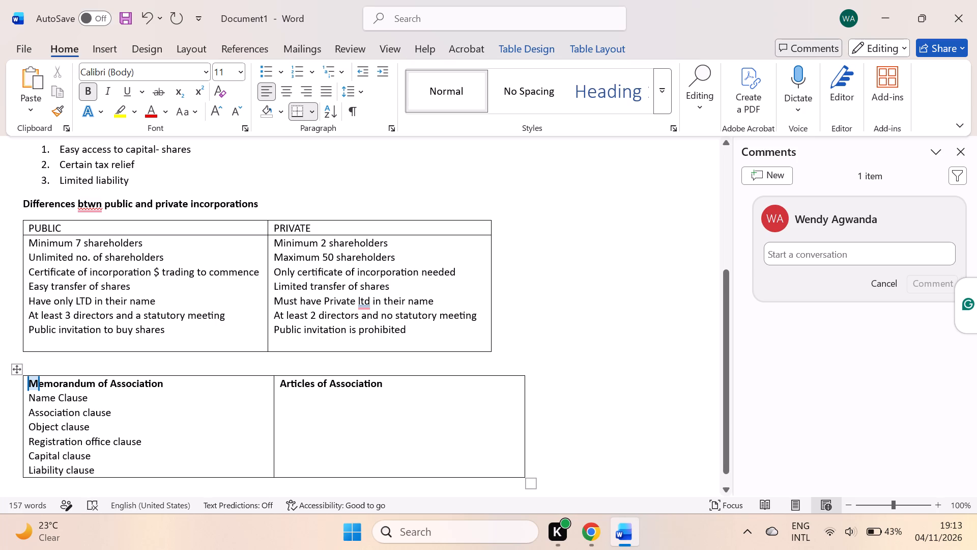
pyautogui.press('Return')
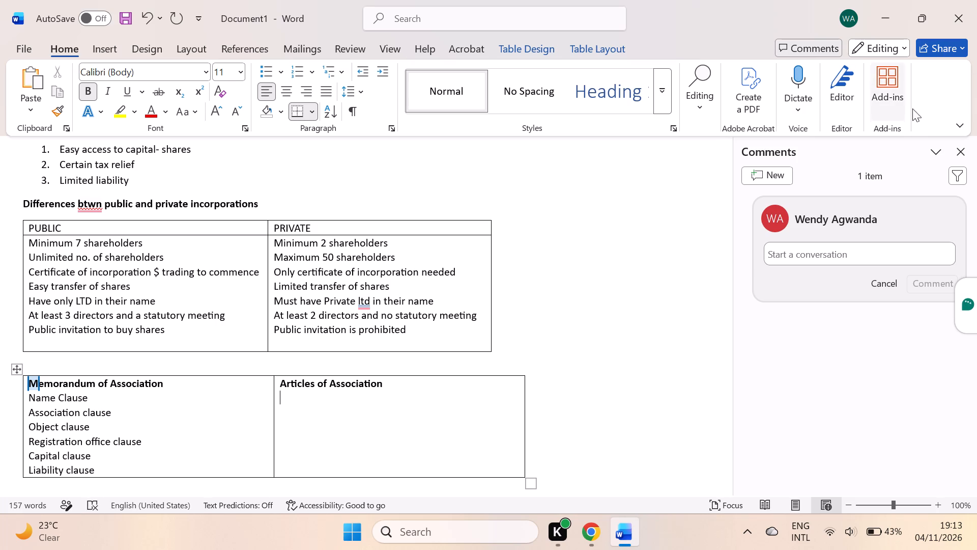
# Close the Comments pane beside the document.
pyautogui.click(958, 147)
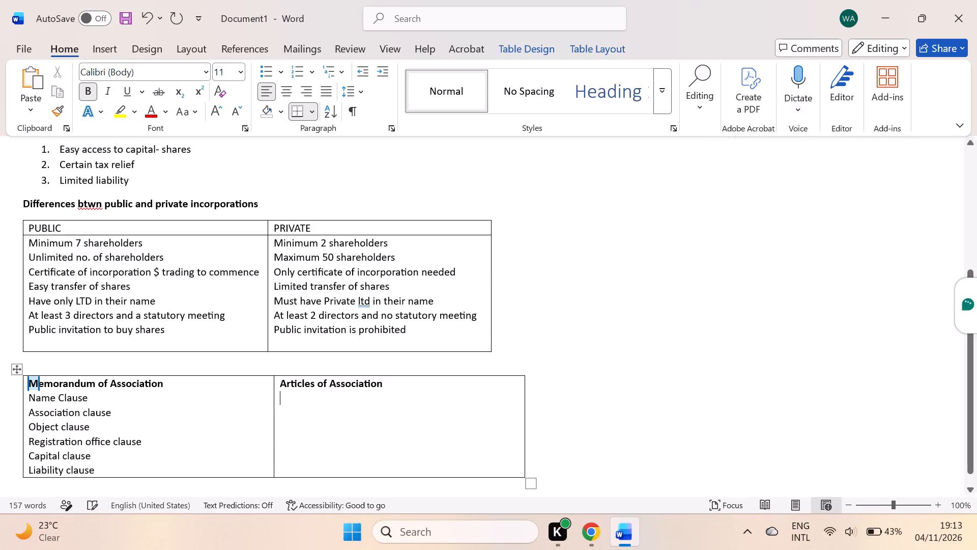
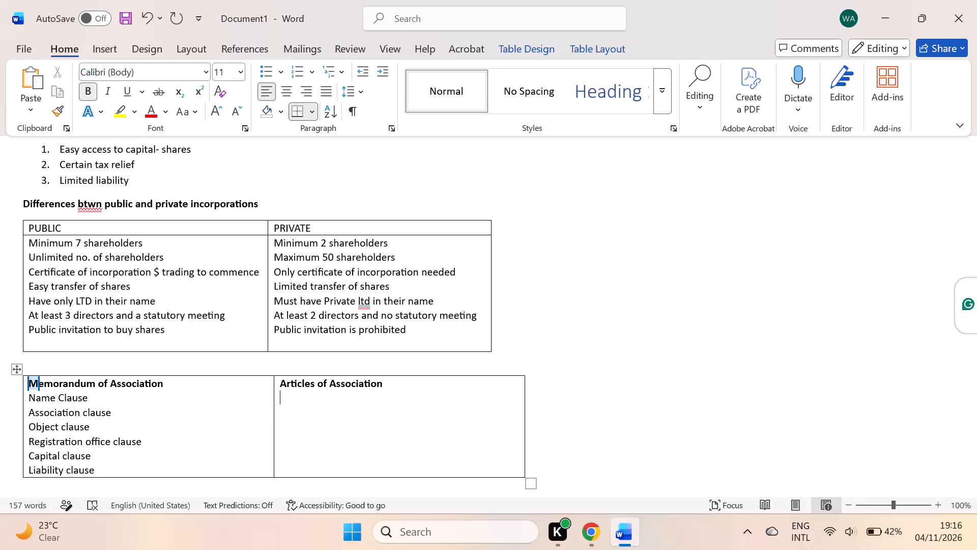
# Add "Voting rights" in non-bold sentence case under the Articles of Association heading, correct its spelling, and start another line below it.
pyautogui.press('v')
pyautogui.press('BackSpace')
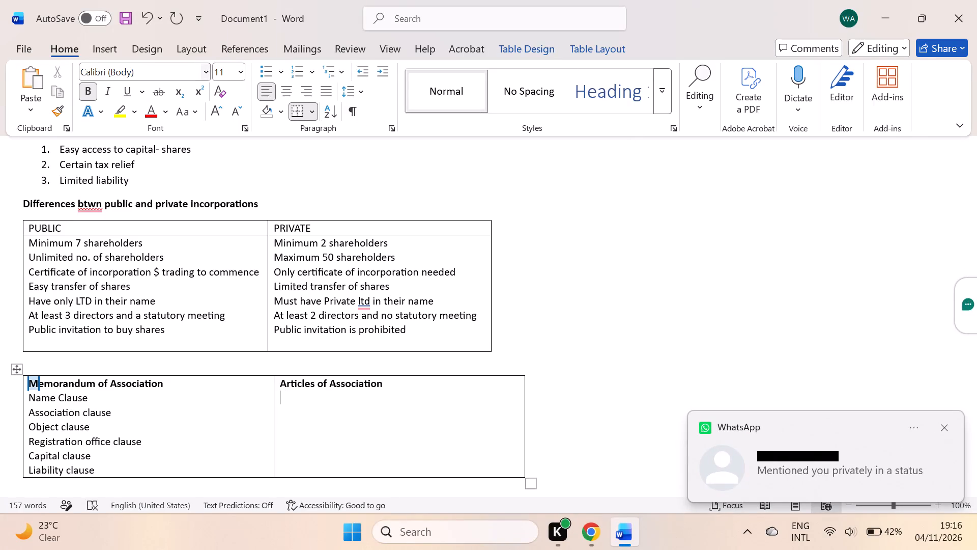
pyautogui.click(88, 87)
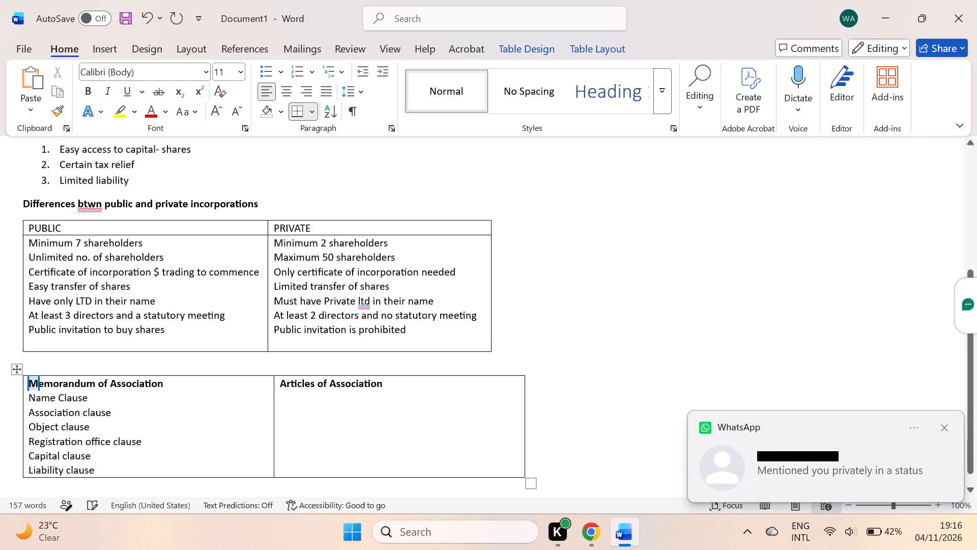
pyautogui.write('VOTING RIGHTS')
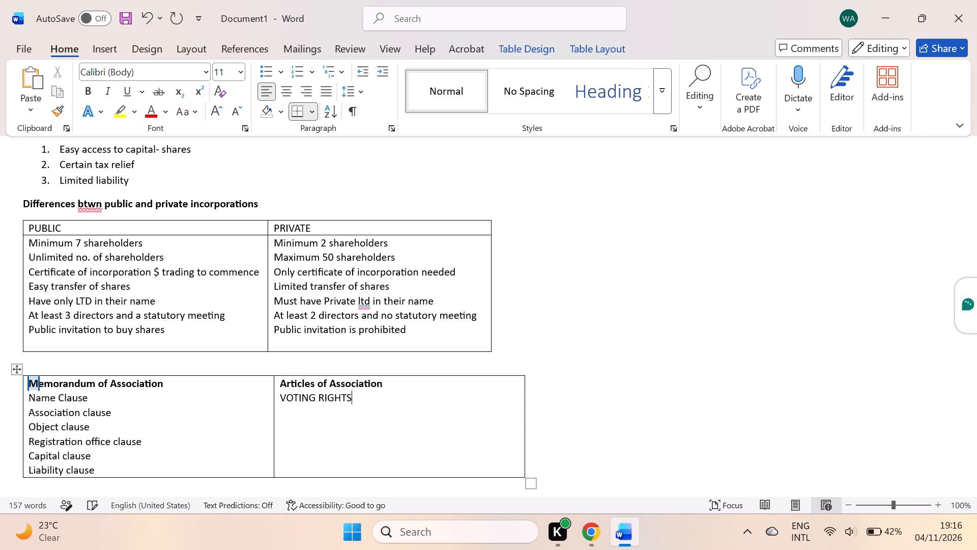
pyautogui.press('BackSpace')
pyautogui.press('BackSpace')
pyautogui.press('BackSpace')
pyautogui.press('BackSpace')
pyautogui.press('BackSpace')
pyautogui.press('BackSpace')
pyautogui.press('BackSpace')
pyautogui.press('BackSpace')
pyautogui.press('BackSpace')
pyautogui.press('BackSpace')
pyautogui.press('BackSpace')
pyautogui.press('BackSpace')
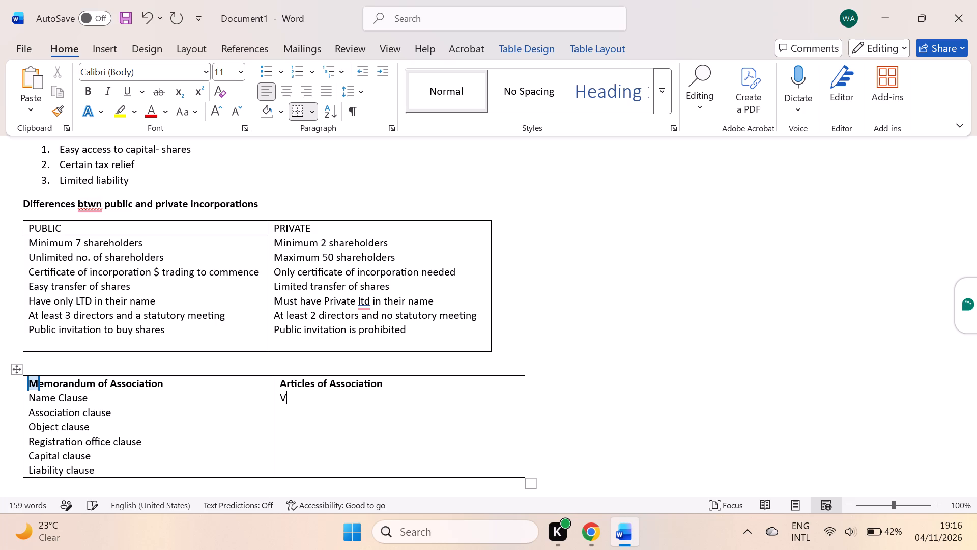
pyautogui.write('otin')
pyautogui.write('g righhts')
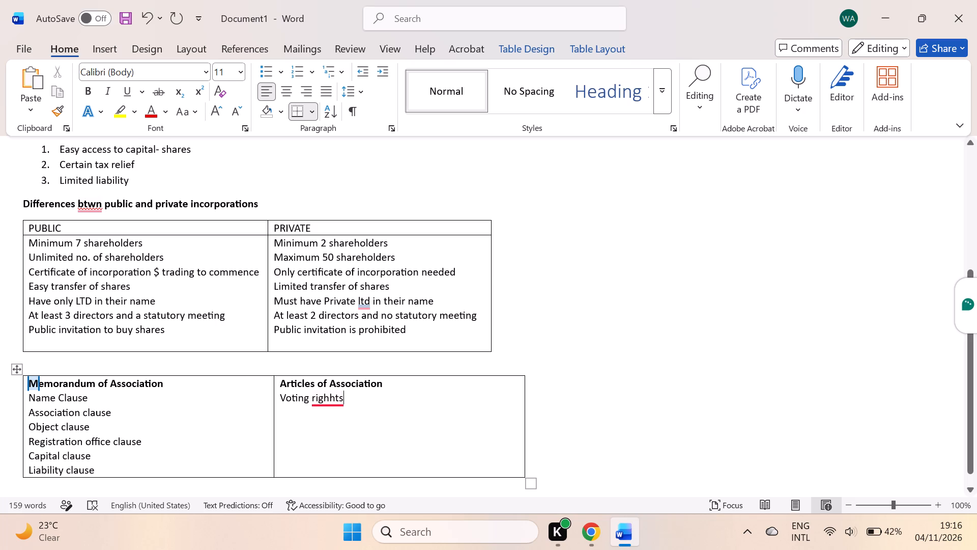
pyautogui.click(336, 293)
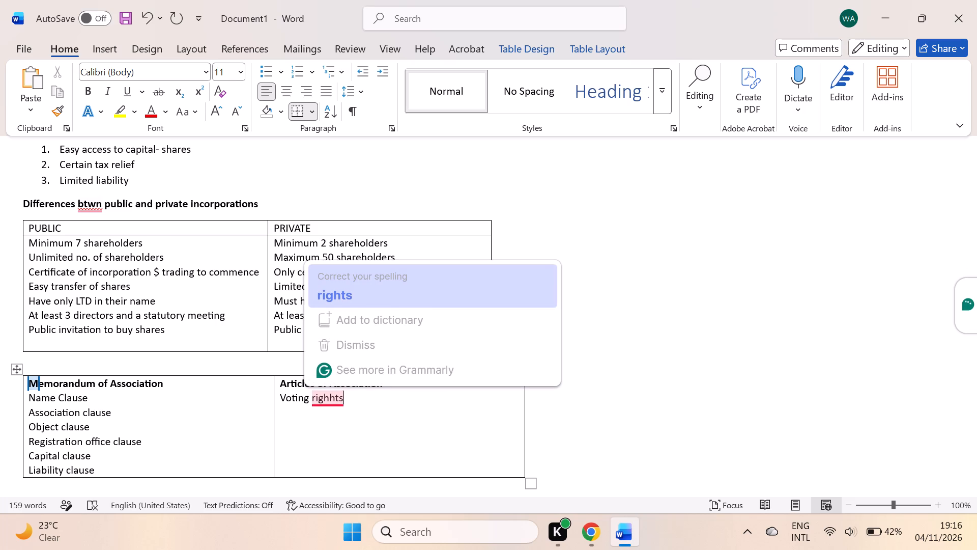
pyautogui.press('Return')
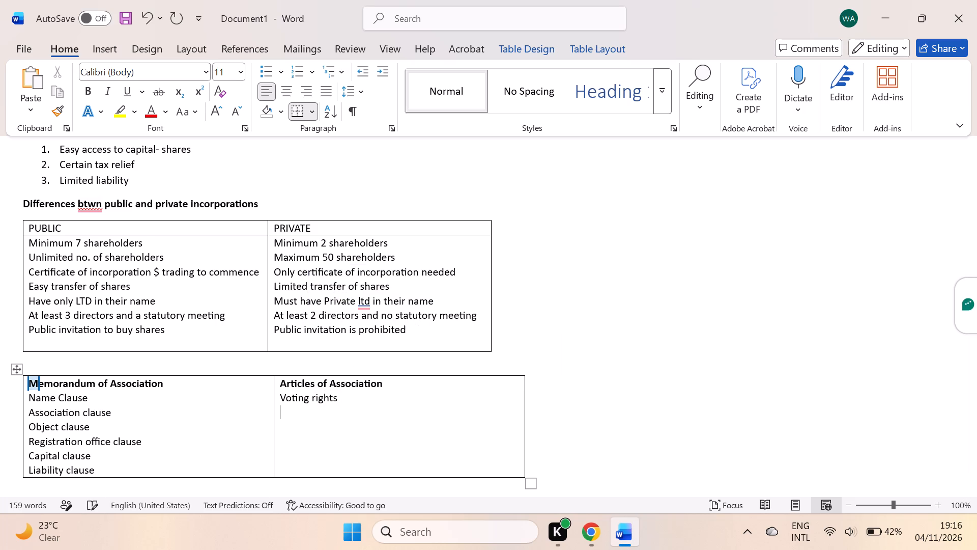
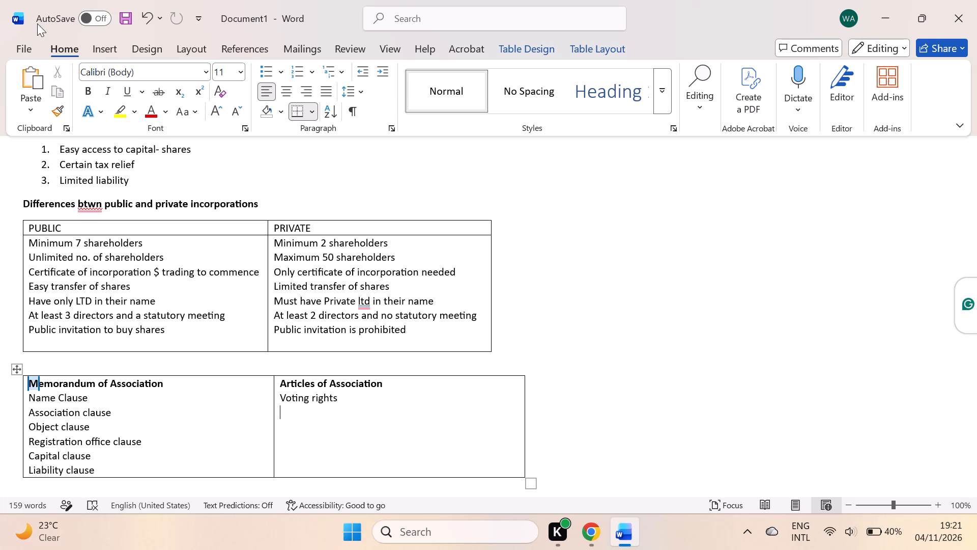
# Save the document under the file name "my notes" in the personal OneDrive Documents folder.
pyautogui.click(135, 15)
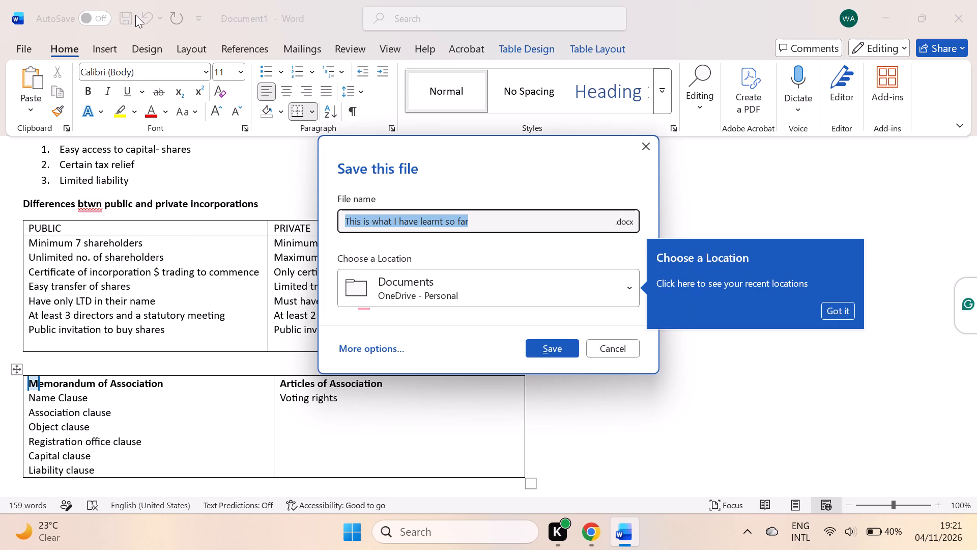
pyautogui.click(471, 219)
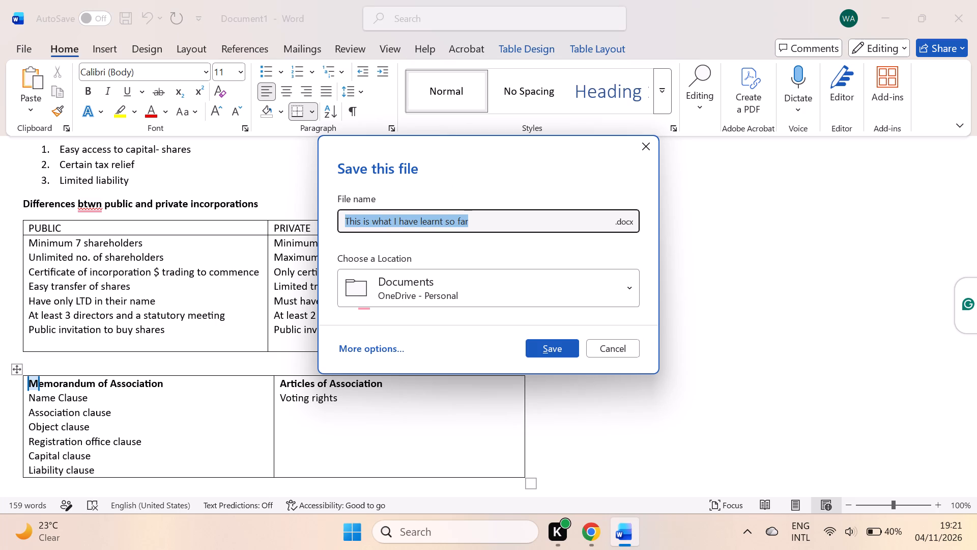
pyautogui.press('BackSpace')
pyautogui.press('BackSpace')
pyautogui.press('BackSpace')
pyautogui.press('BackSpace')
pyautogui.press('BackSpace')
pyautogui.press('BackSpace')
pyautogui.press('BackSpace')
pyautogui.press('BackSpace')
pyautogui.press('BackSpace')
pyautogui.press('BackSpace')
pyautogui.press('BackSpace')
pyautogui.press('BackSpace')
pyautogui.press('BackSpace')
pyautogui.press('BackSpace')
pyautogui.press('BackSpace')
pyautogui.press('BackSpace')
pyautogui.press('BackSpace')
pyautogui.press('BackSpace')
pyautogui.press('BackSpace')
pyautogui.press('BackSpace')
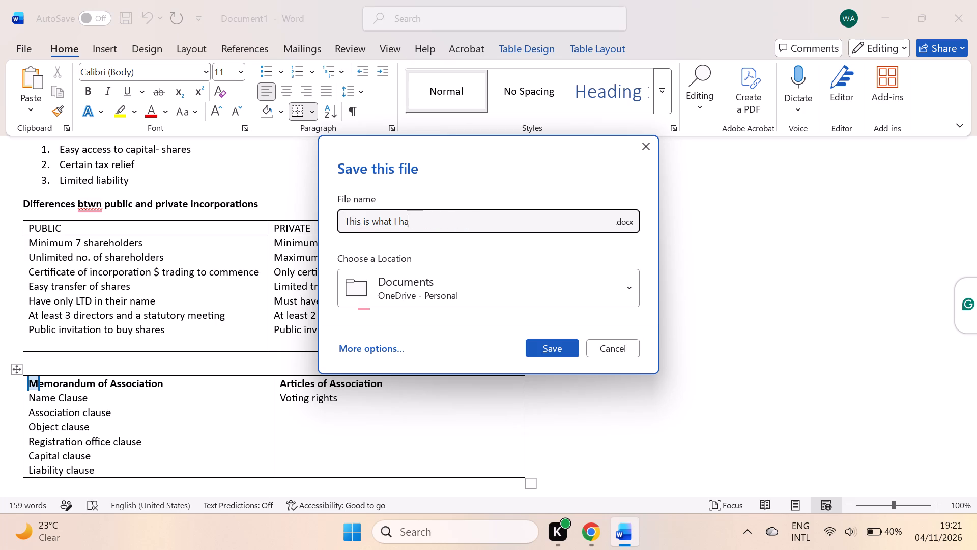
pyautogui.write('my')
pyautogui.press('space')
pyautogui.write('notes')
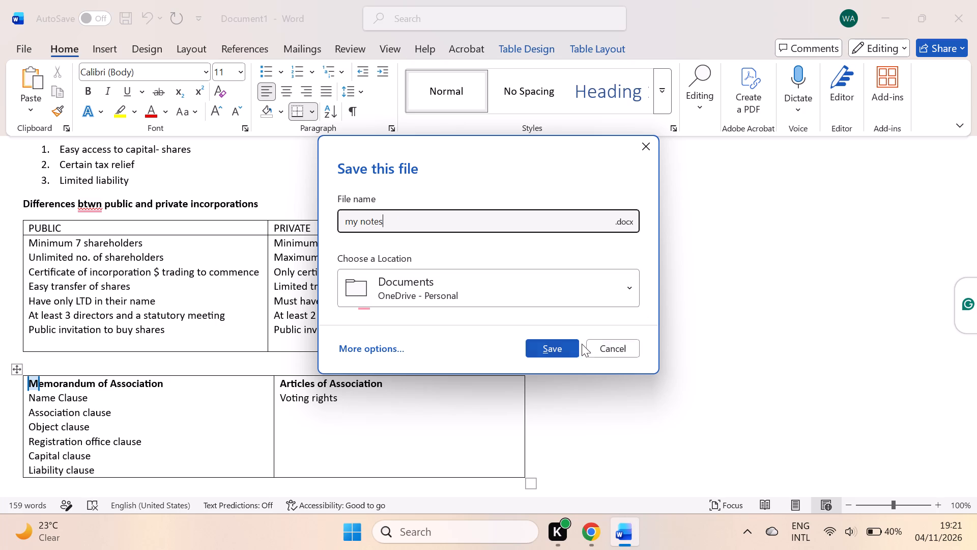
pyautogui.click(564, 345)
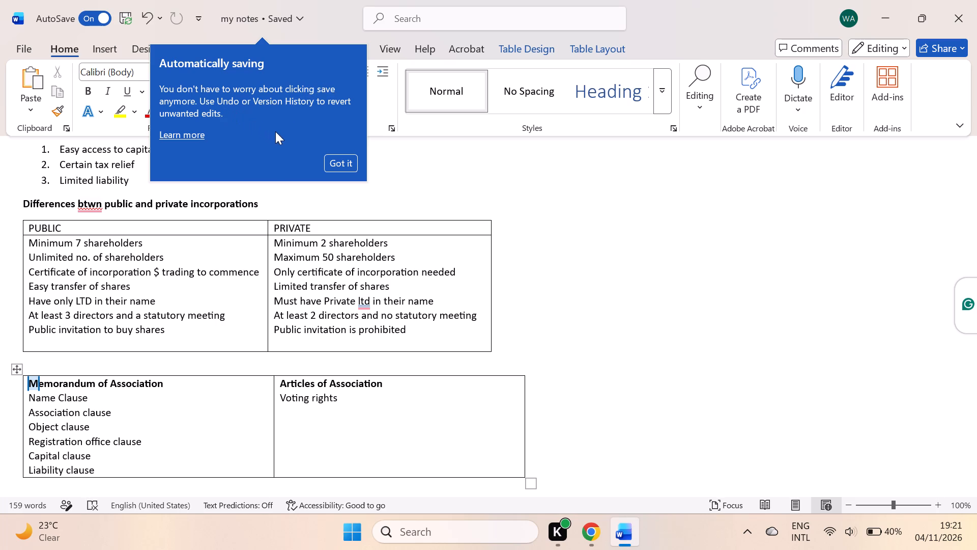
pyautogui.click(338, 159)
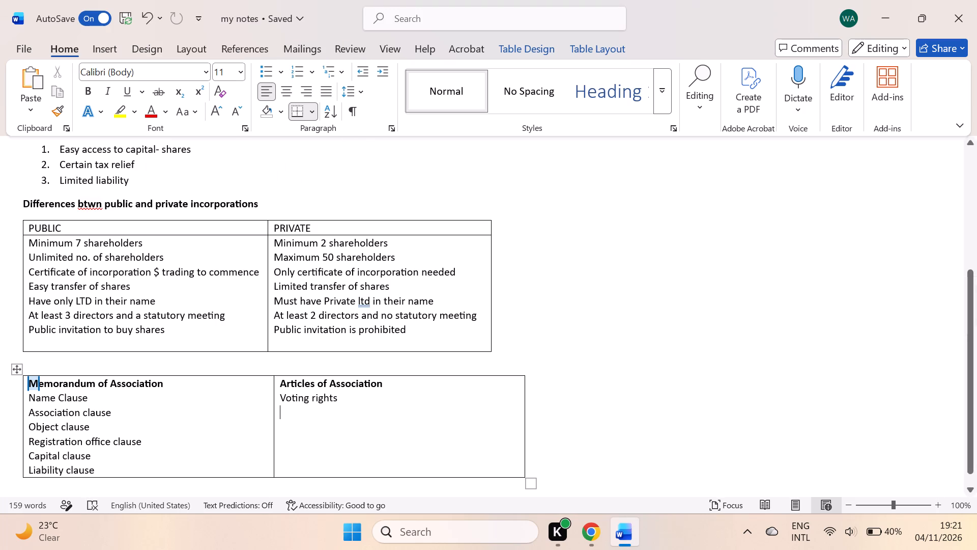
# Close the "my notes" document, discarding the unposted comment.
pyautogui.click(965, 23)
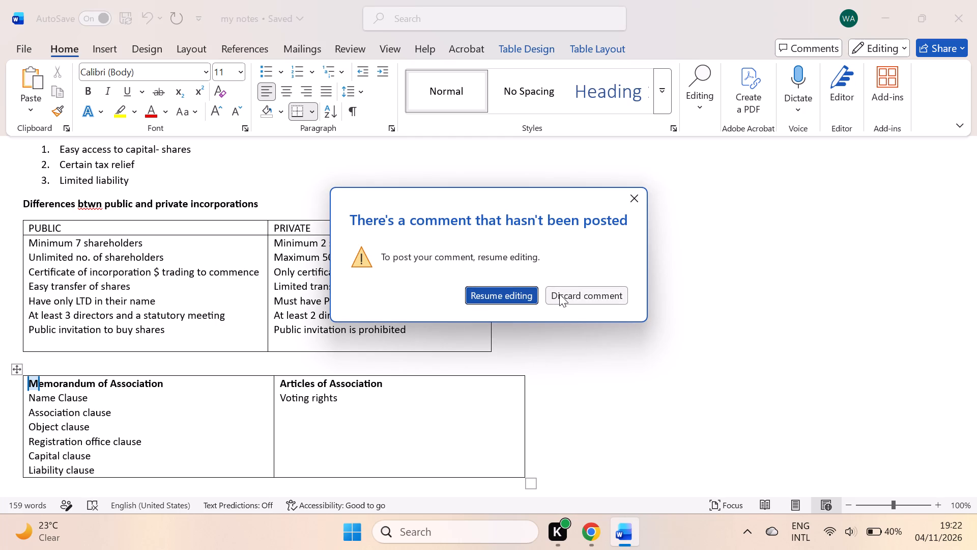
pyautogui.click(559, 294)
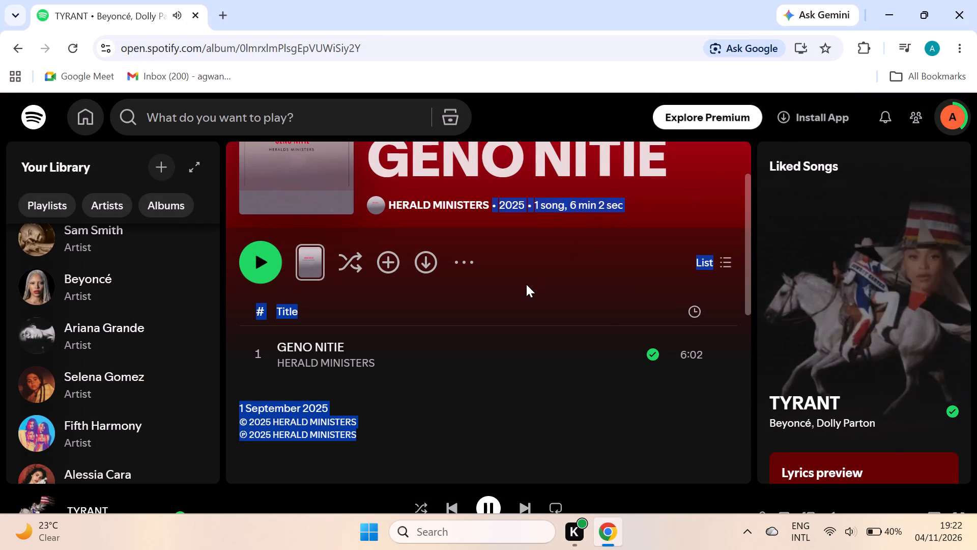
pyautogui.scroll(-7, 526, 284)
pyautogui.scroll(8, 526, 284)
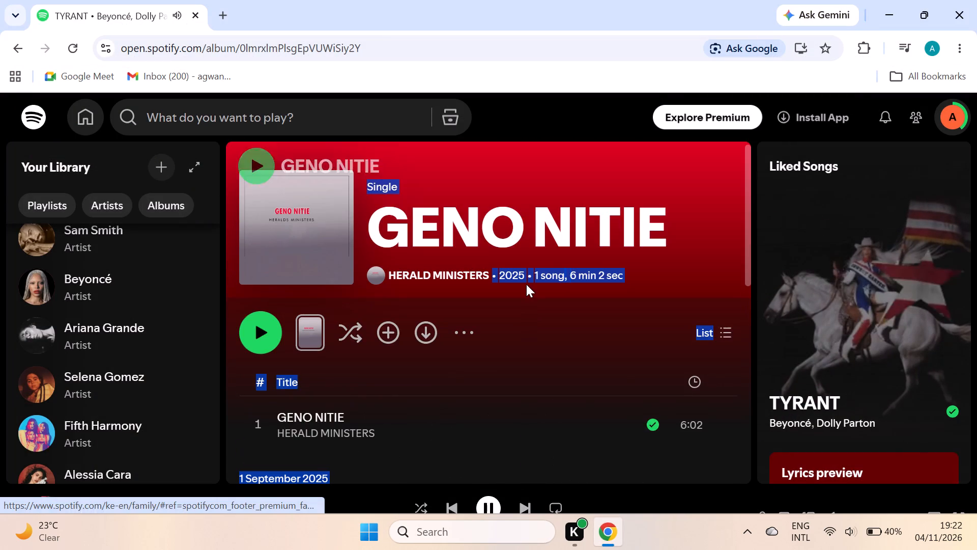